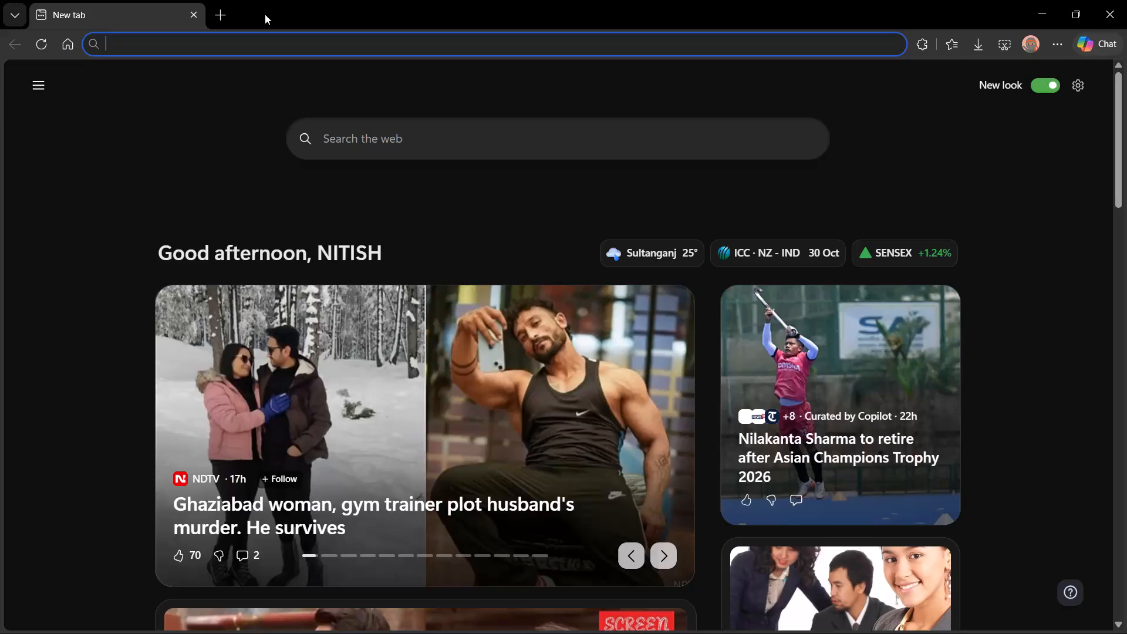
# Search the web for "word" and open Microsoft Word for the Web from the results.
pyautogui.write('rd')
pyautogui.press('space')
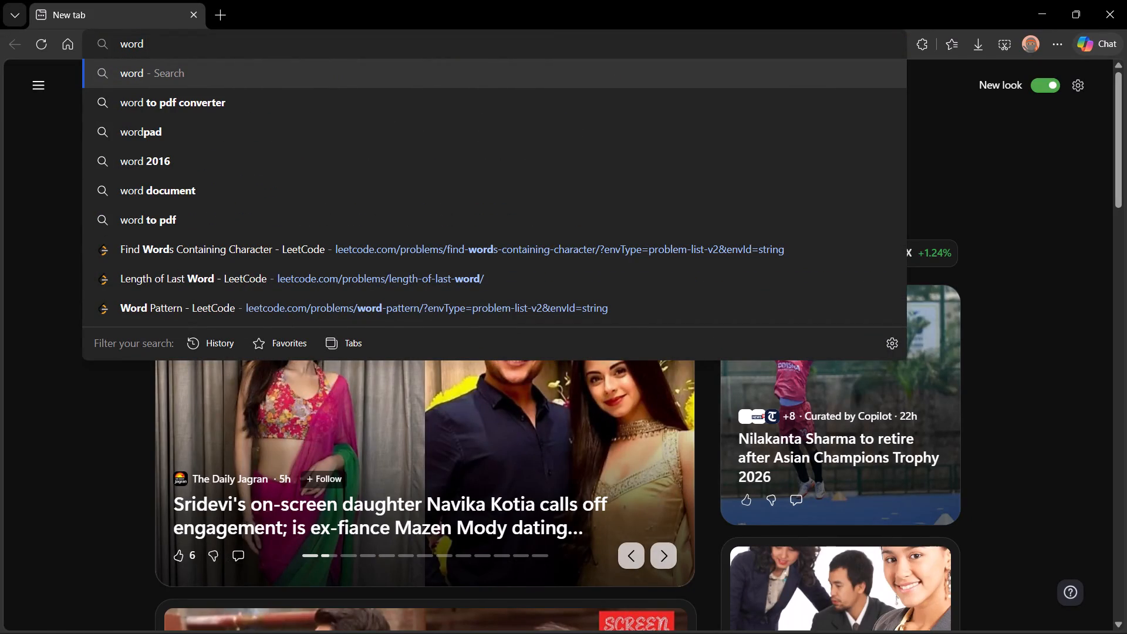
pyautogui.press('Return')
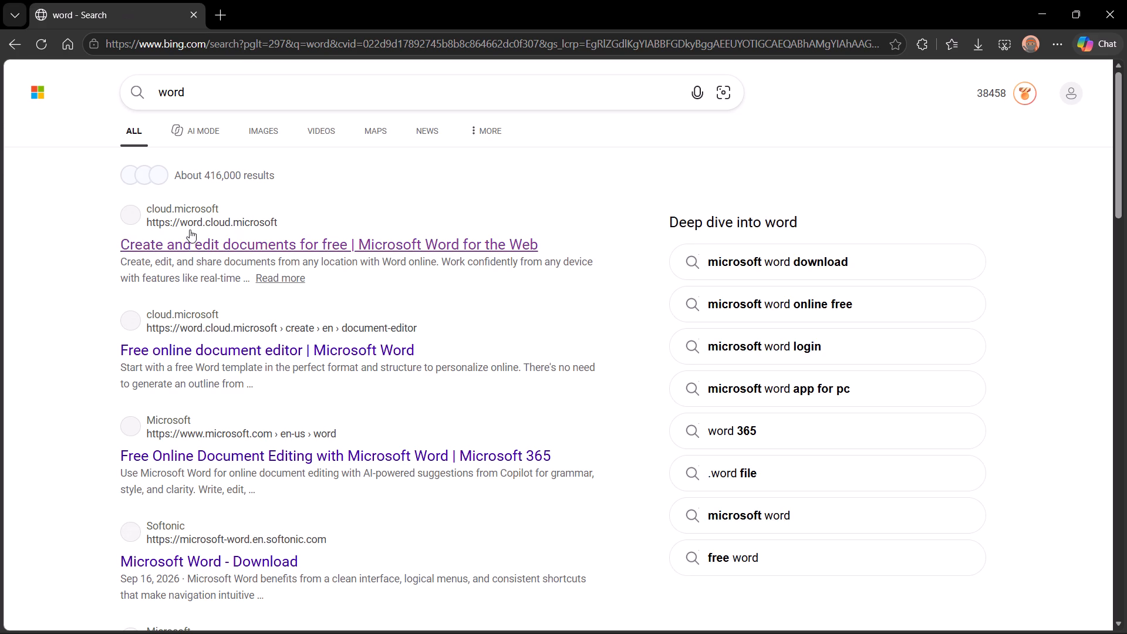
pyautogui.click(188, 248)
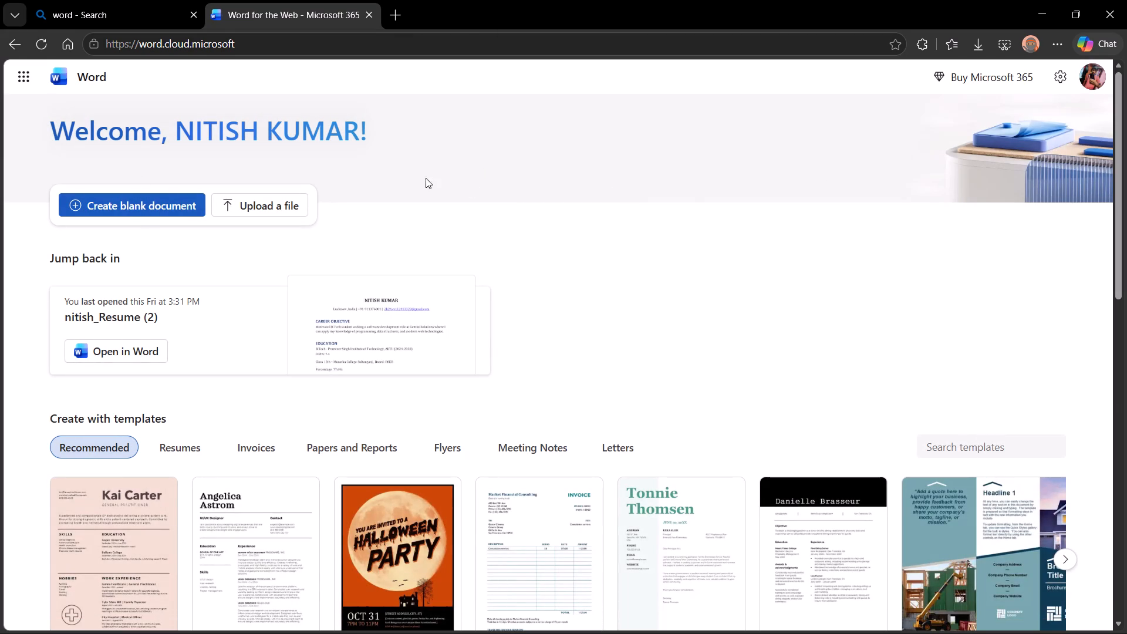
# Upload the file Major Project Synopsis_F from the Desktop and open it for editing.
pyautogui.click(249, 206)
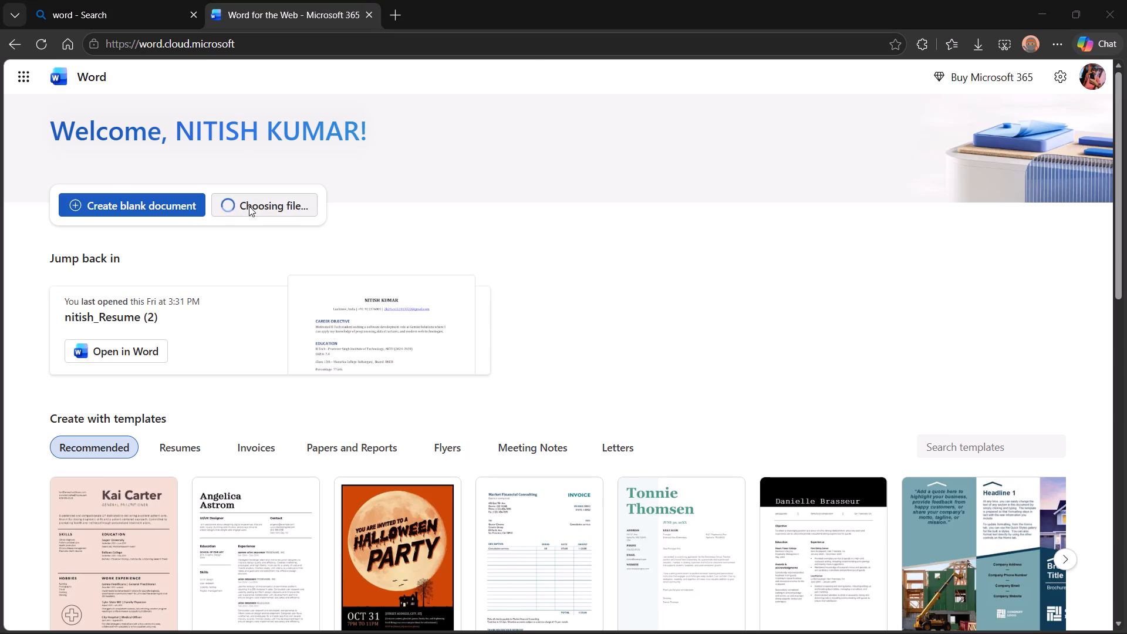
pyautogui.click(346, 142)
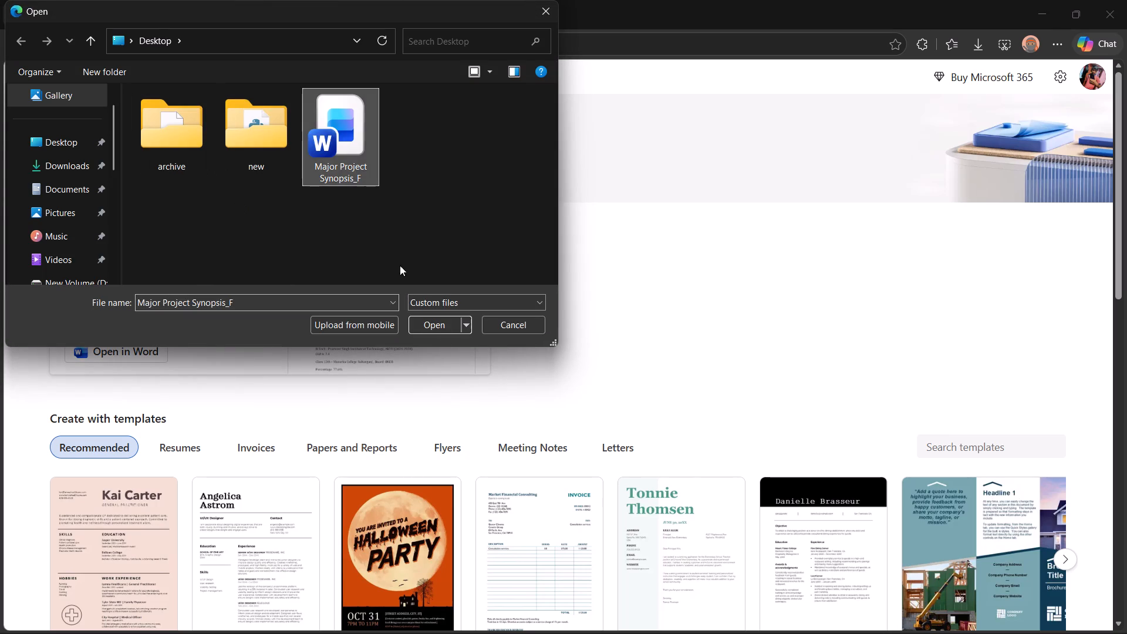
pyautogui.click(434, 319)
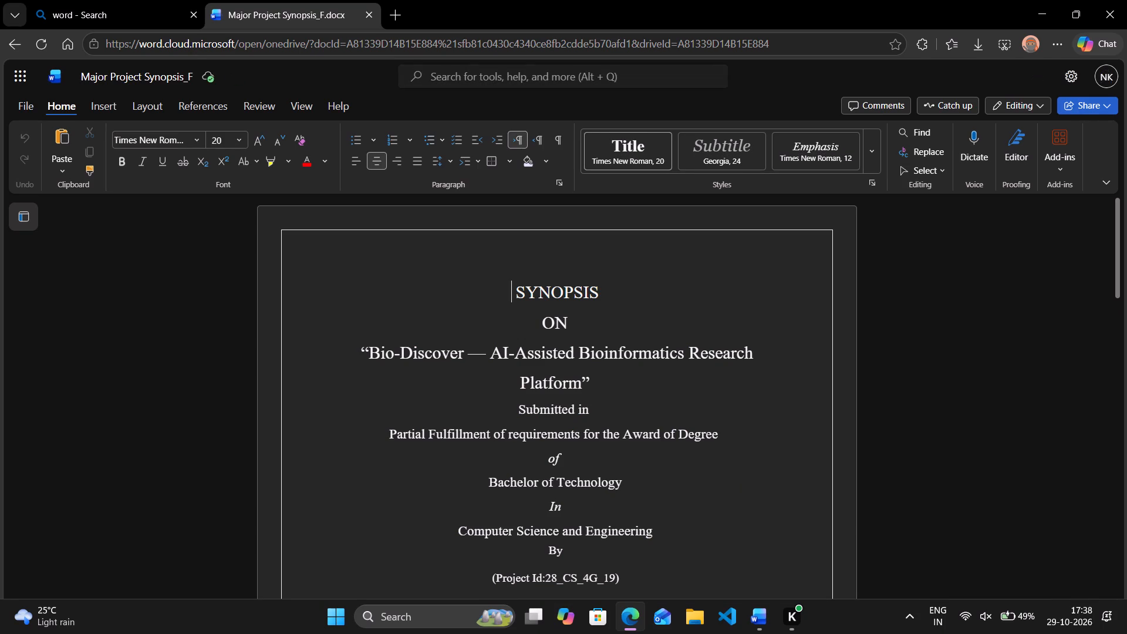
# Switch the document's page background from dark to light.
pyautogui.click(297, 104)
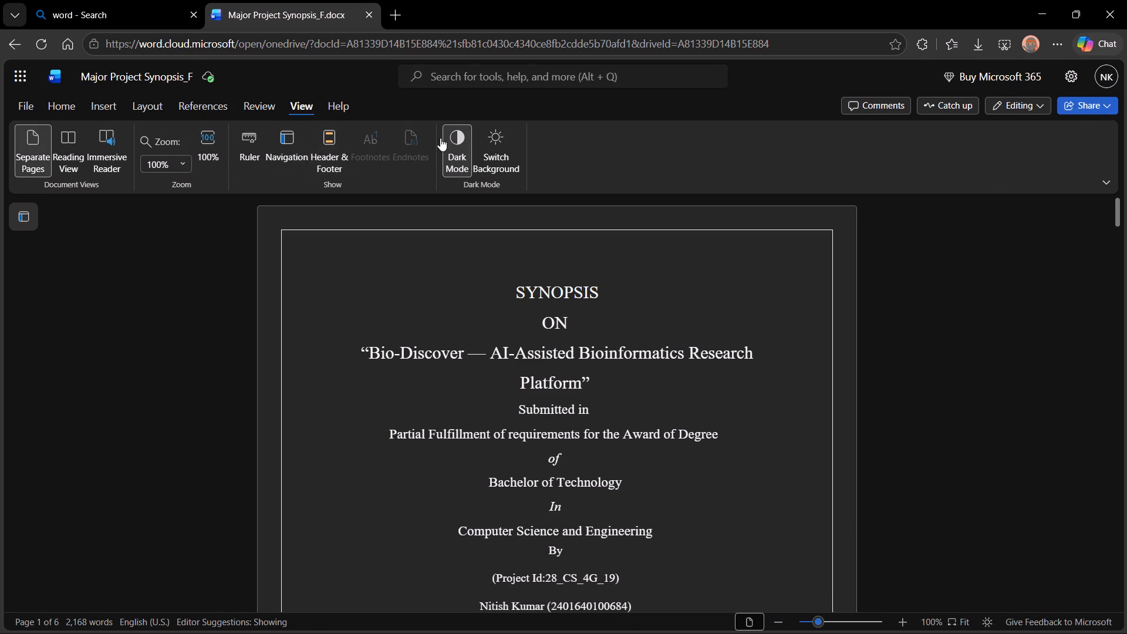
pyautogui.click(492, 132)
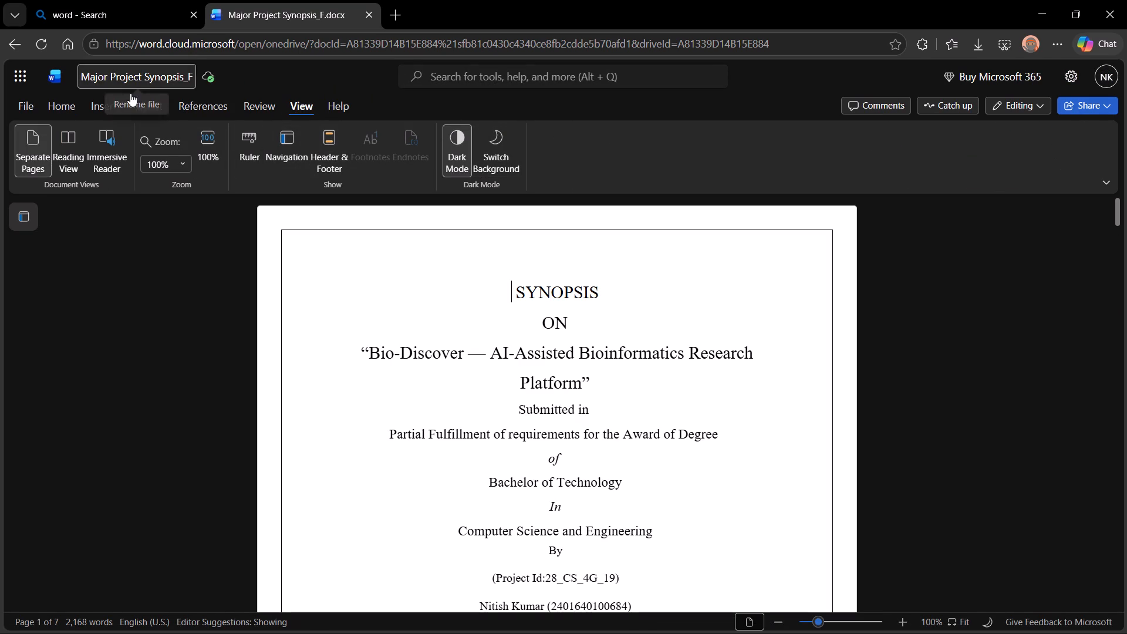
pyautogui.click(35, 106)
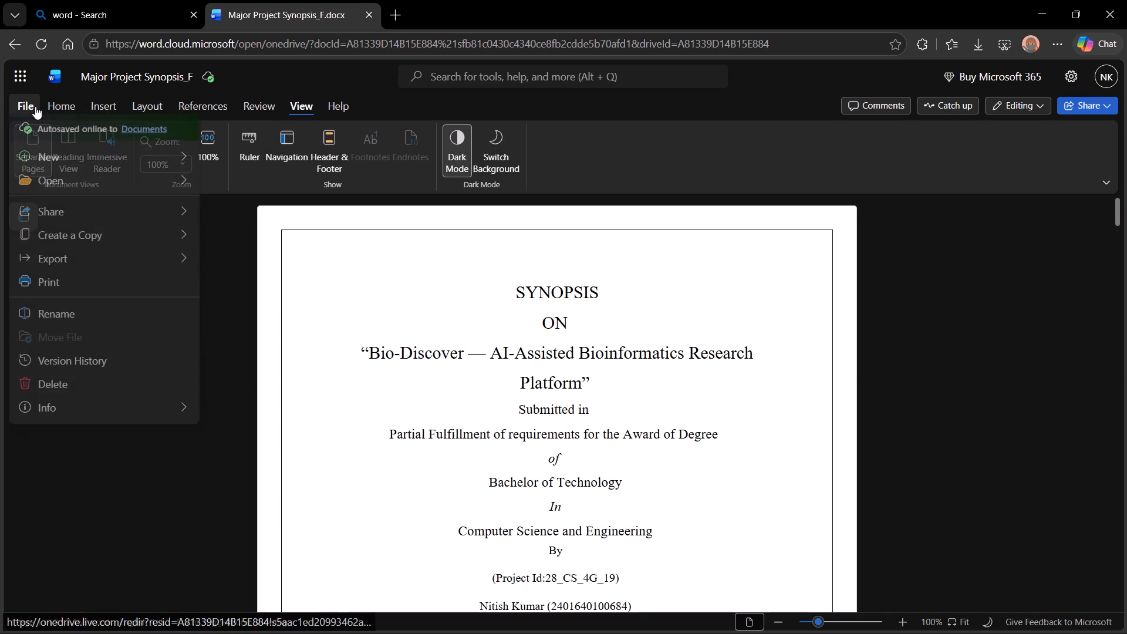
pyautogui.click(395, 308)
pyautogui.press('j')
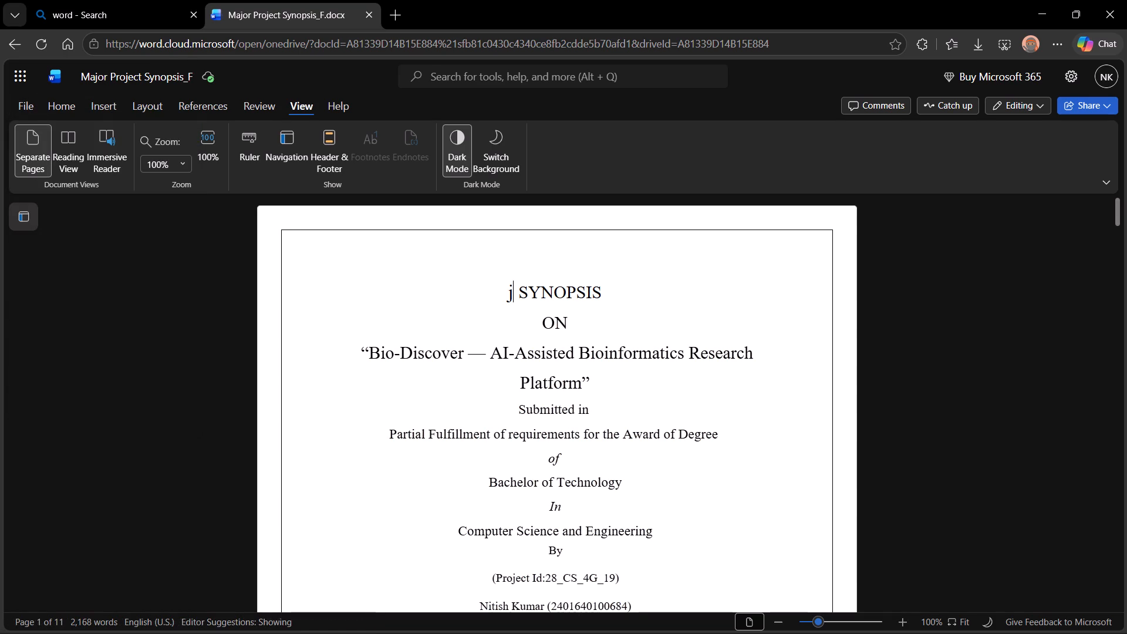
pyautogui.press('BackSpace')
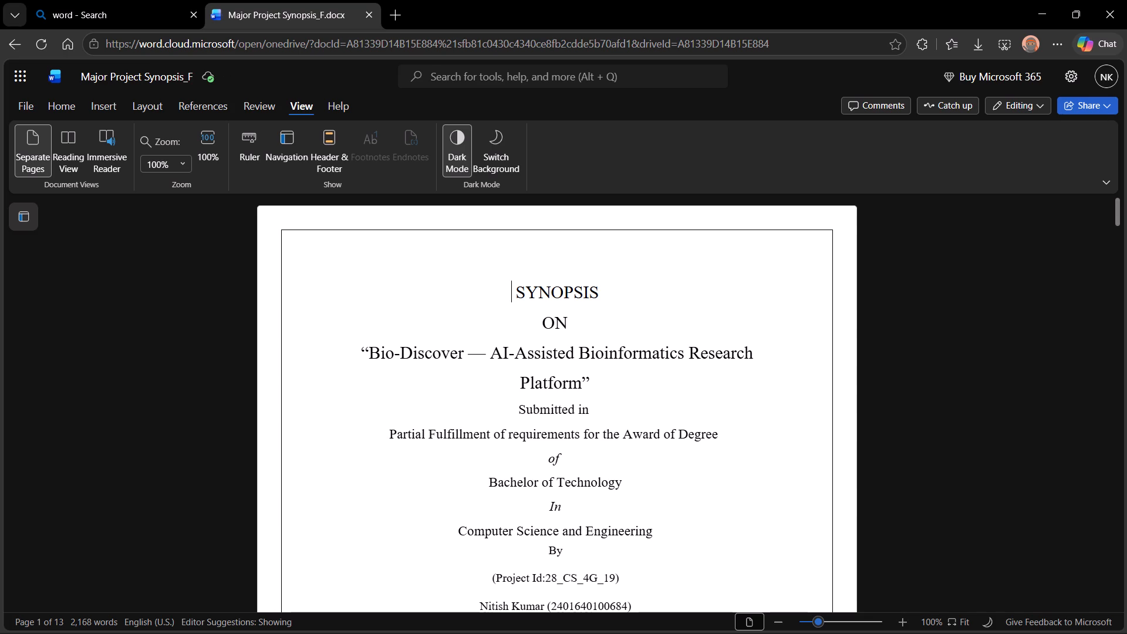
# Make the cover page heading bold, from SYNOPSIS through the Bio-Discover project title.
pyautogui.moveTo(588, 376); pyautogui.dragTo(514, 290)
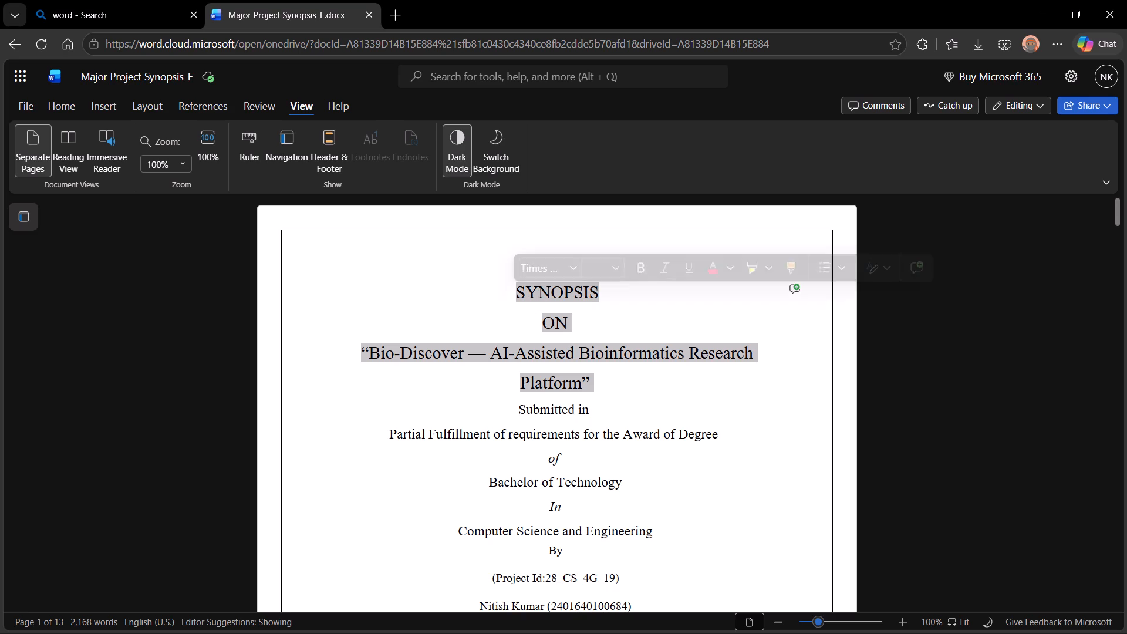
pyautogui.click(633, 251)
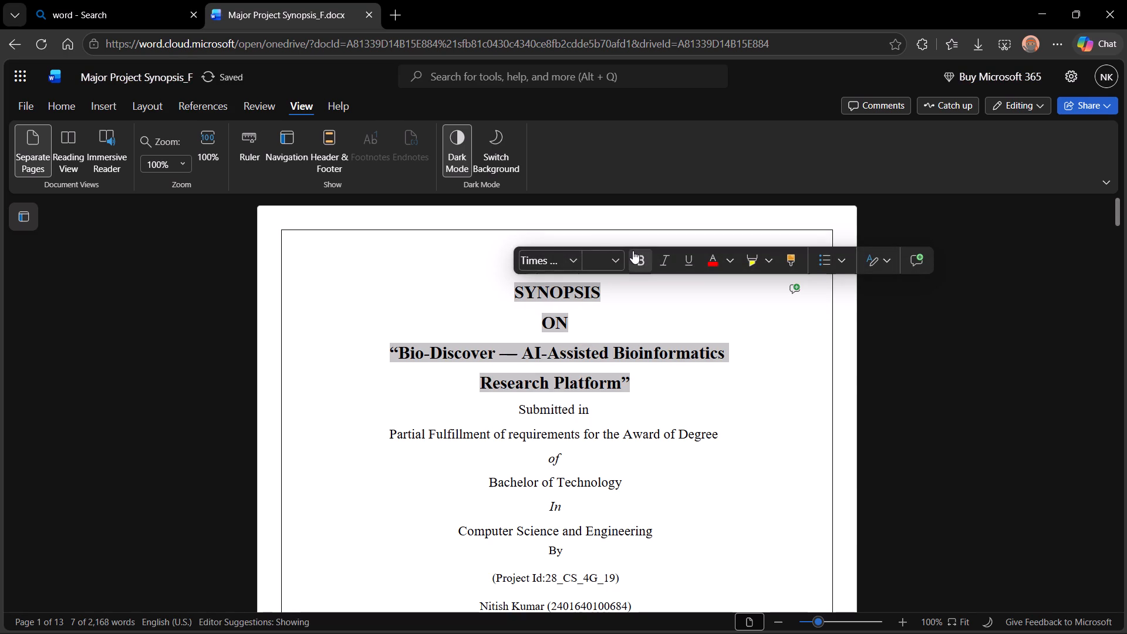
pyautogui.click(608, 325)
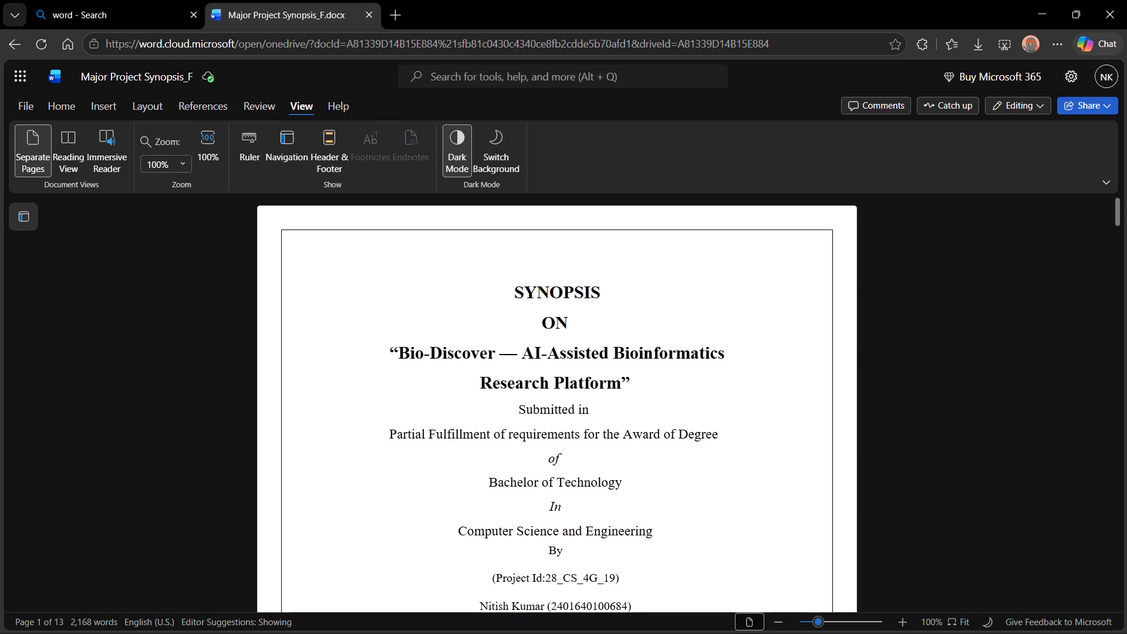
# Make the project ID line and the list of team members on the cover page bold.
pyautogui.scroll(-1, 608, 325)
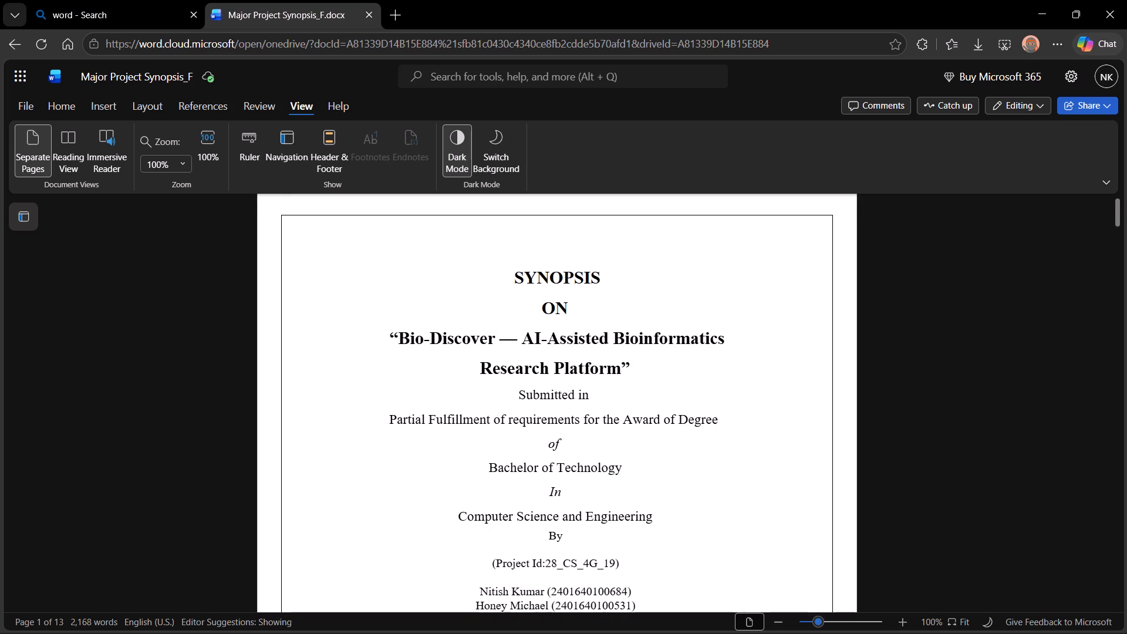
pyautogui.scroll(-2, 608, 325)
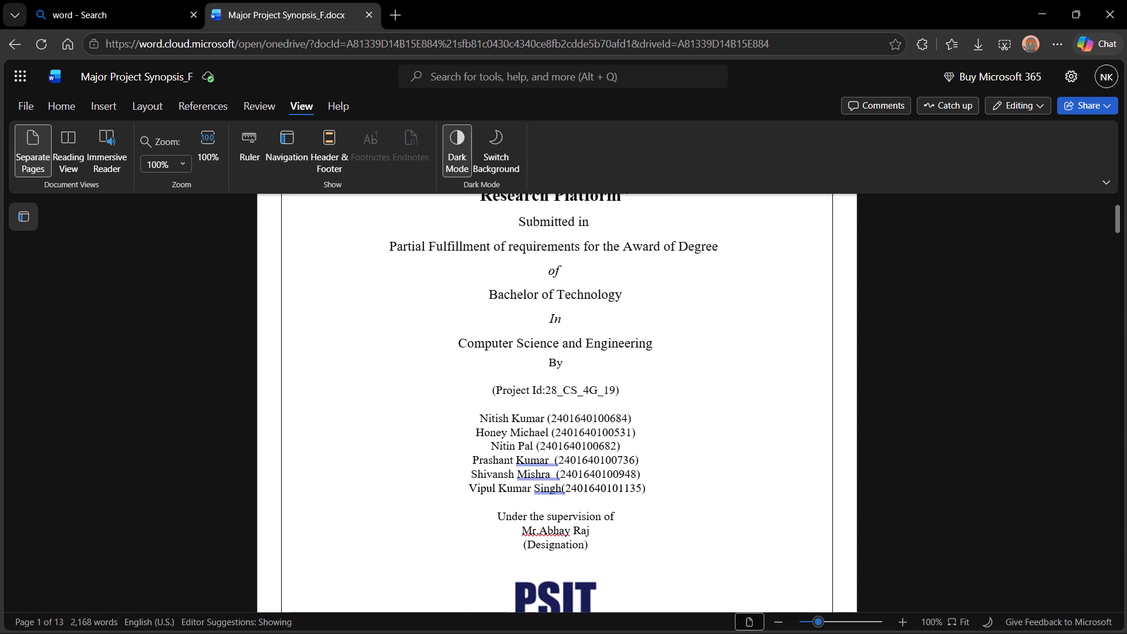
pyautogui.moveTo(489, 386); pyautogui.dragTo(639, 489)
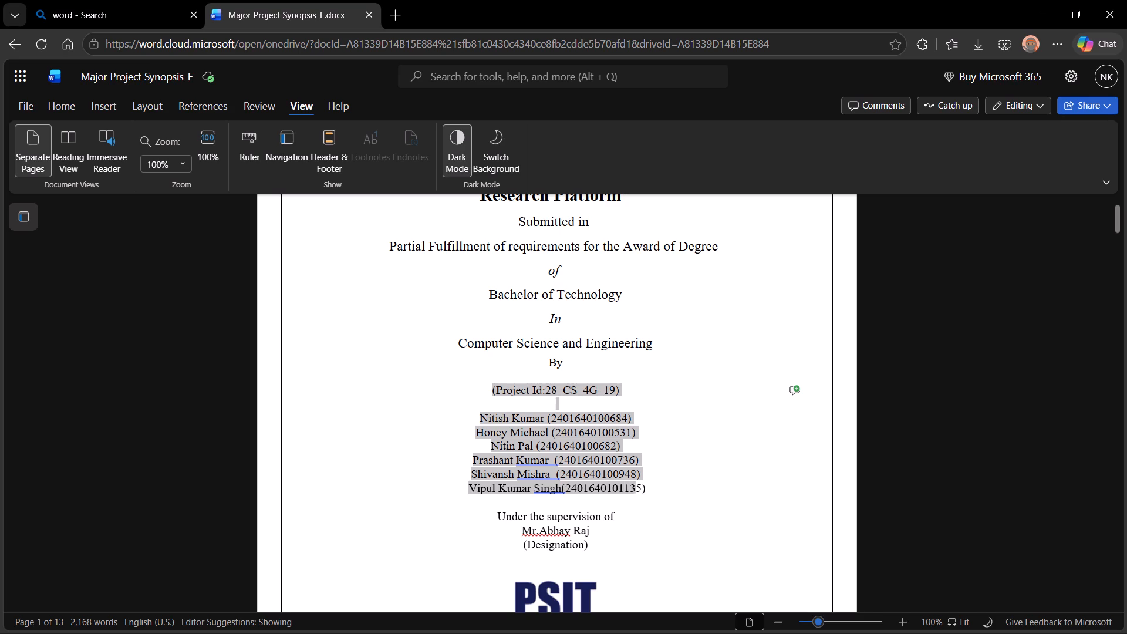
pyautogui.moveTo(639, 489); pyautogui.dragTo(645, 487)
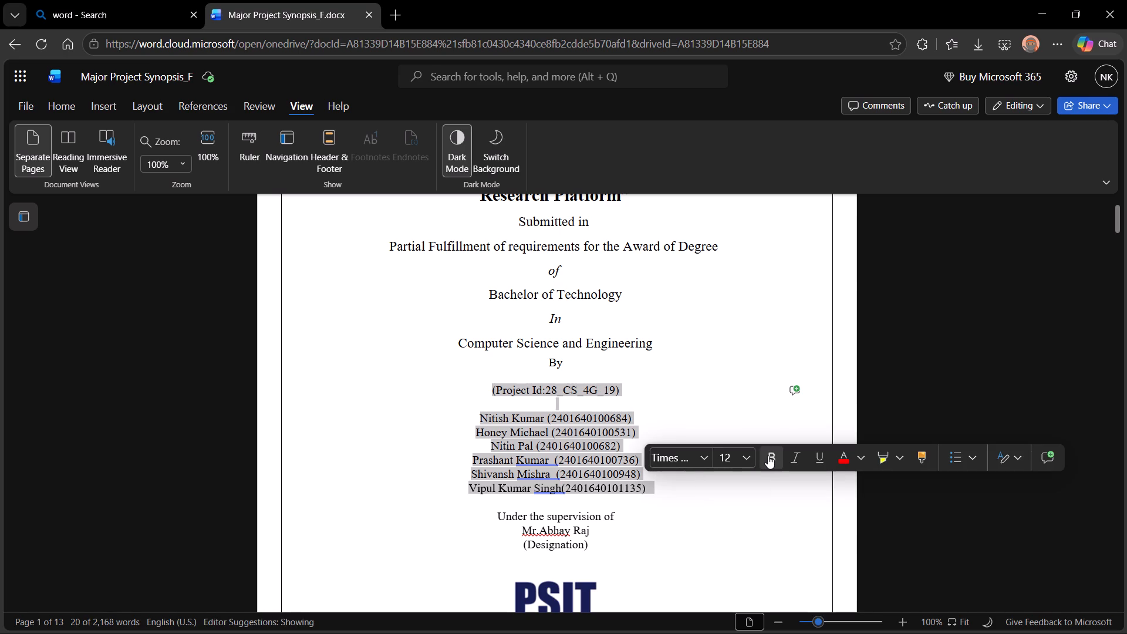
pyautogui.click(768, 456)
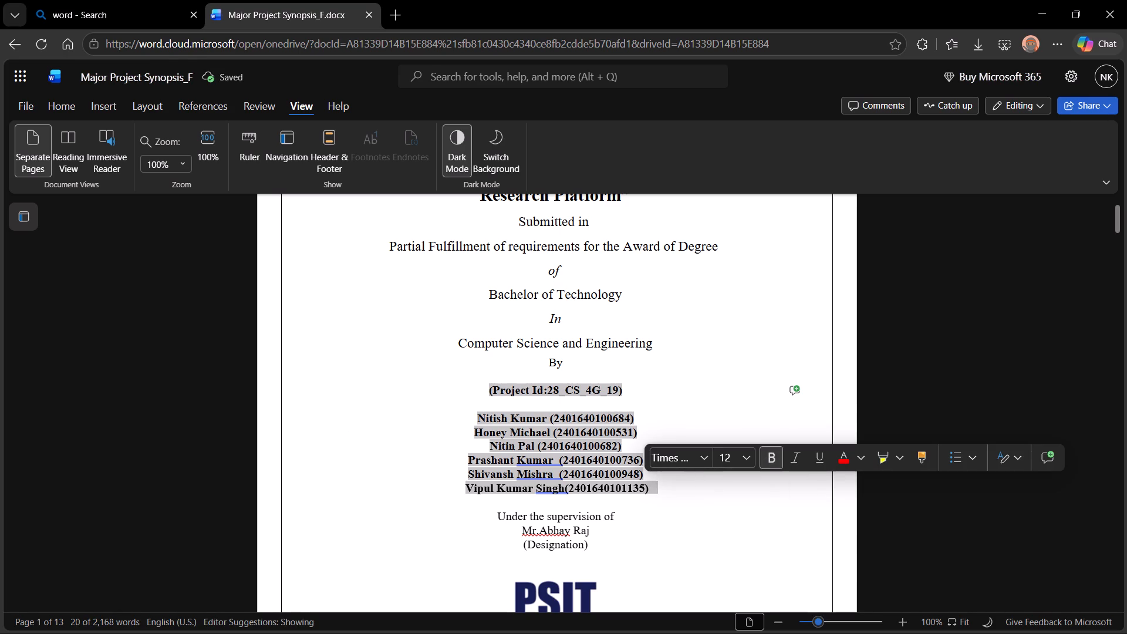
pyautogui.click(659, 406)
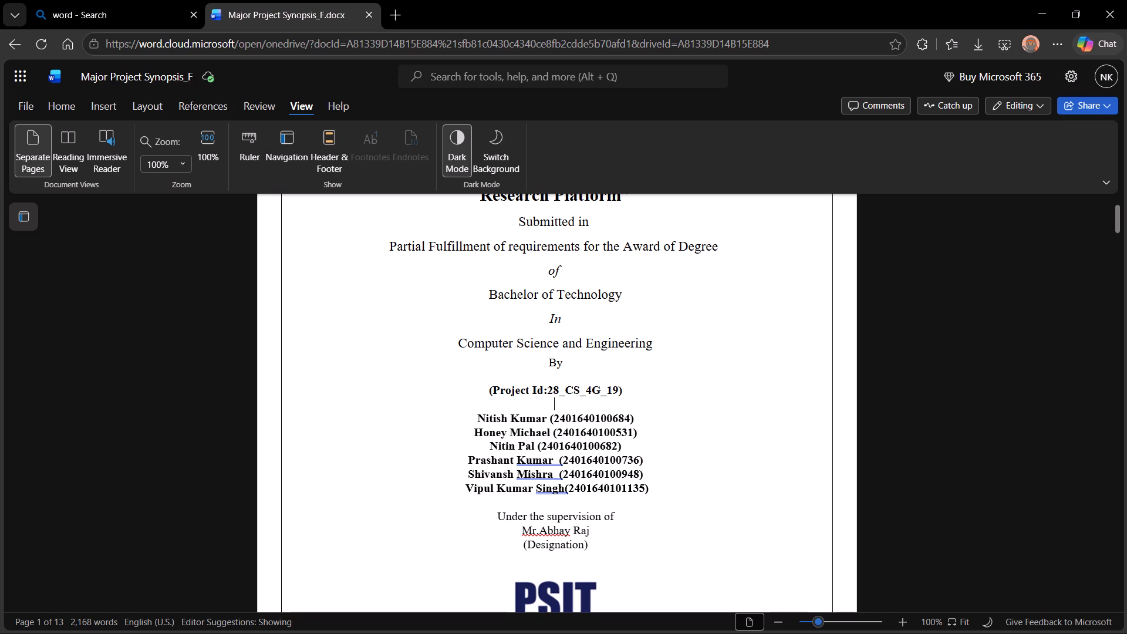
# Insert a space after the colon in the Project Id line on the cover page.
pyautogui.click(549, 386)
pyautogui.click(546, 388)
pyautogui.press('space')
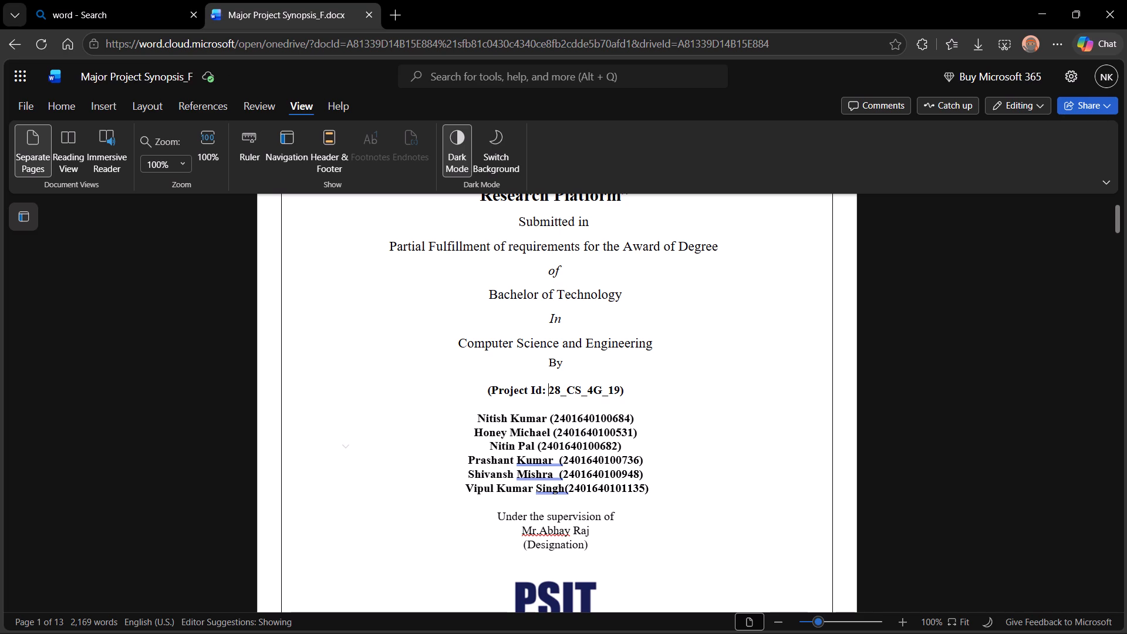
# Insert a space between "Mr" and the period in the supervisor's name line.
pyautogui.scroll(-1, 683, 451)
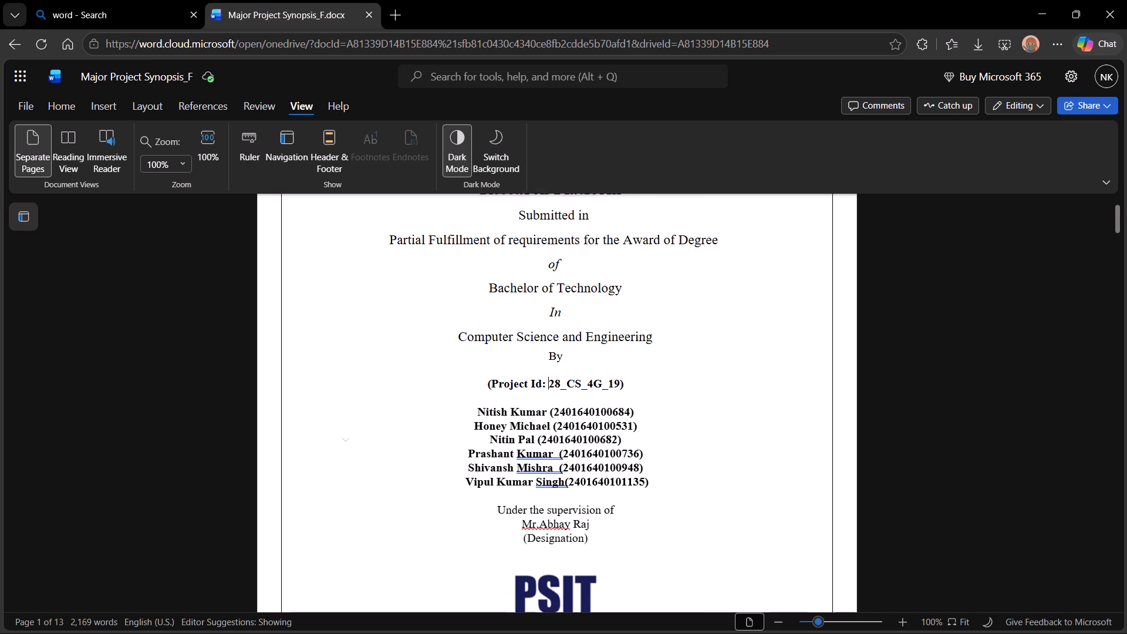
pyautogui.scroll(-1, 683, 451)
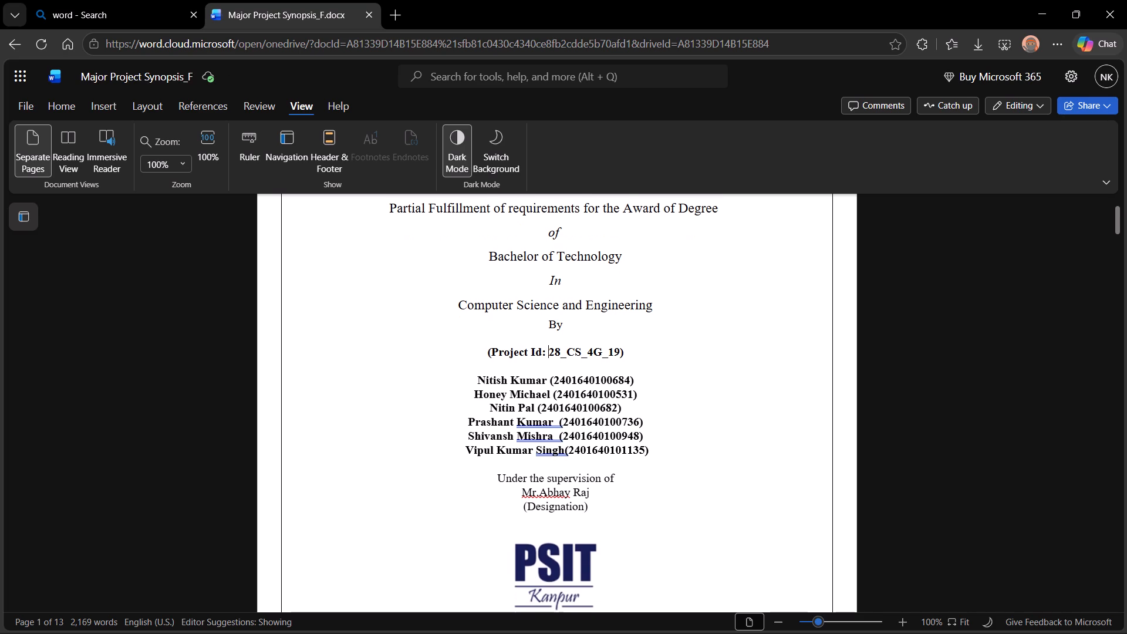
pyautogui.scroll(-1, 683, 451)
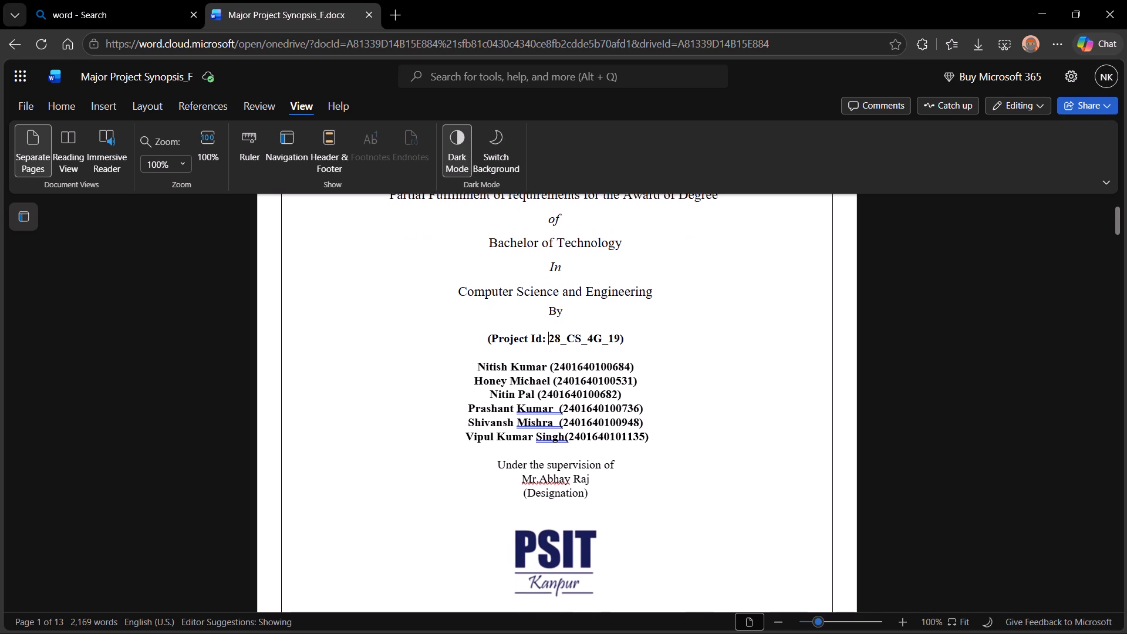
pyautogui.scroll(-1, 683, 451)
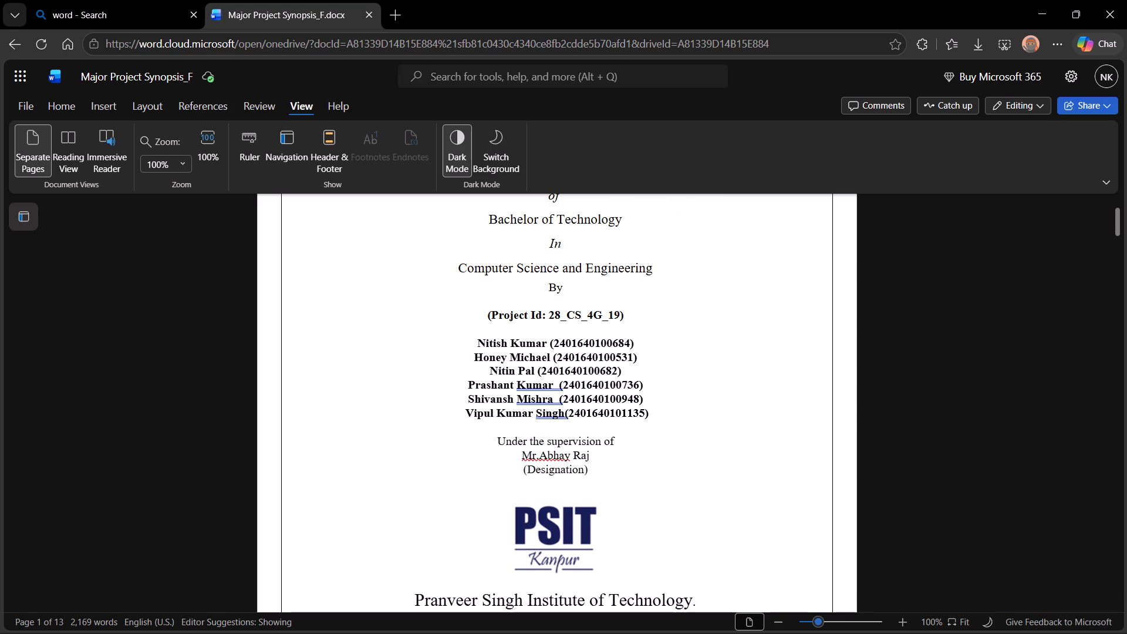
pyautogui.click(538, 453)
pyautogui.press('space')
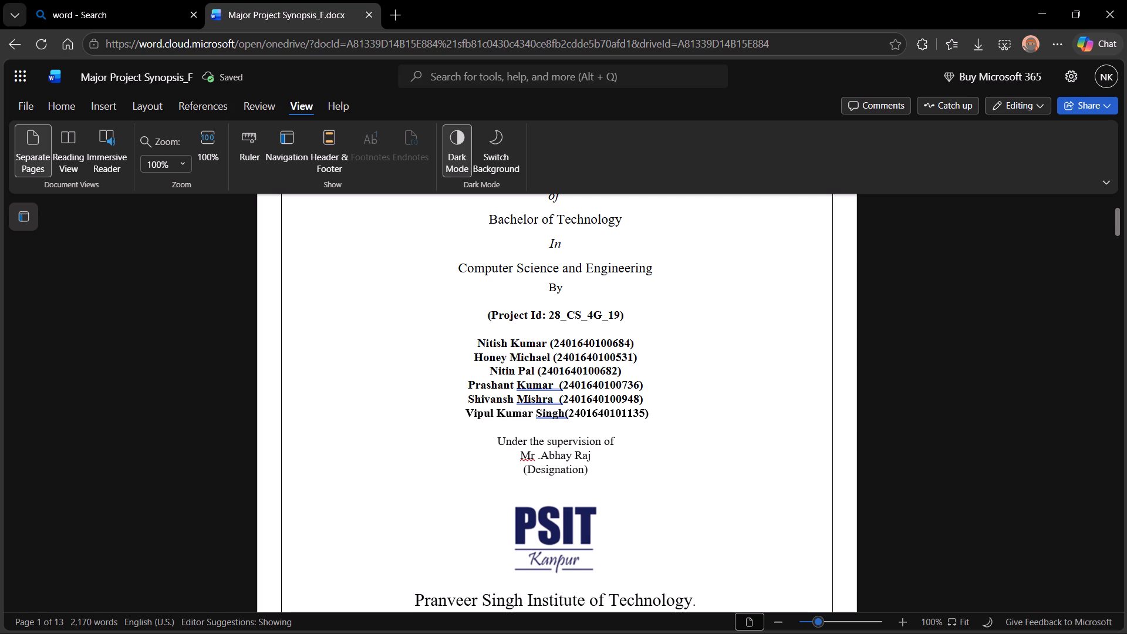
# Replace the placeholder text Designation inside the parentheses below the supervisor's name with Assistant Professor.
pyautogui.click(582, 470)
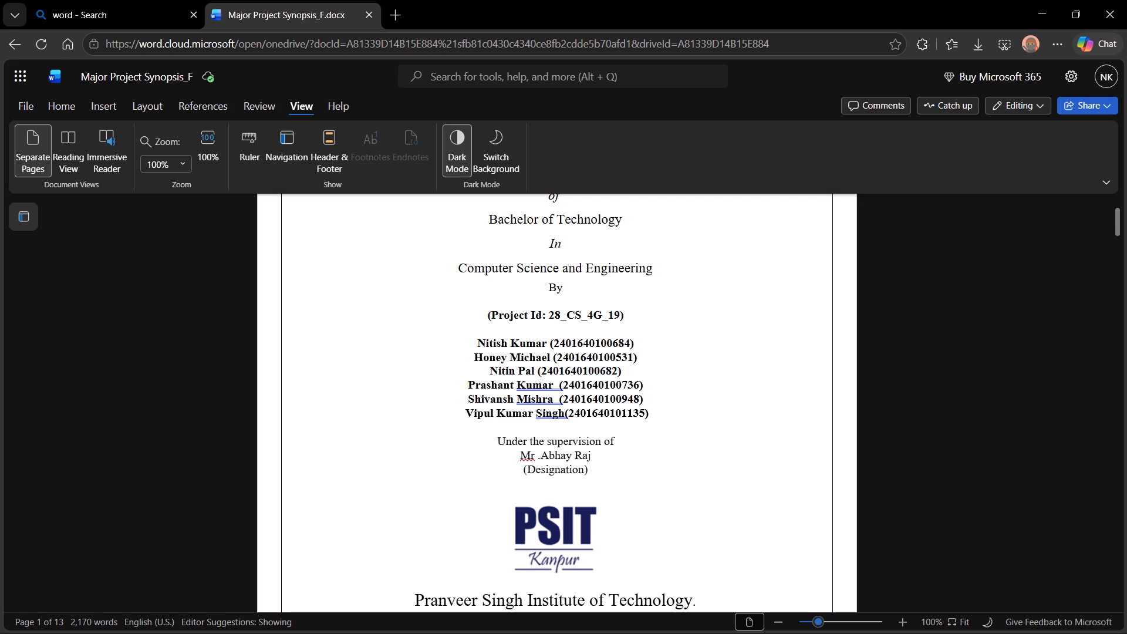
pyautogui.press('BackSpace')
pyautogui.press('BackSpace')
pyautogui.press('BackSpace')
pyautogui.press('BackSpace')
pyautogui.press('BackSpace')
pyautogui.press('BackSpace')
pyautogui.press('BackSpace')
pyautogui.press('BackSpace')
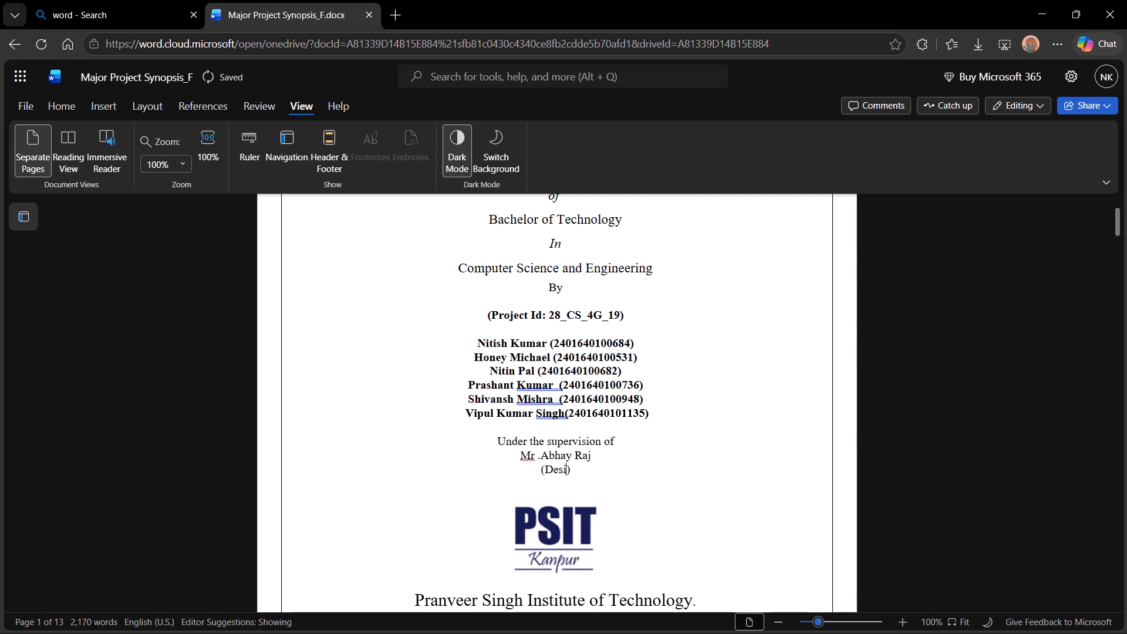
pyautogui.press('BackSpace')
pyautogui.press('BackSpace')
pyautogui.press('BackSpace')
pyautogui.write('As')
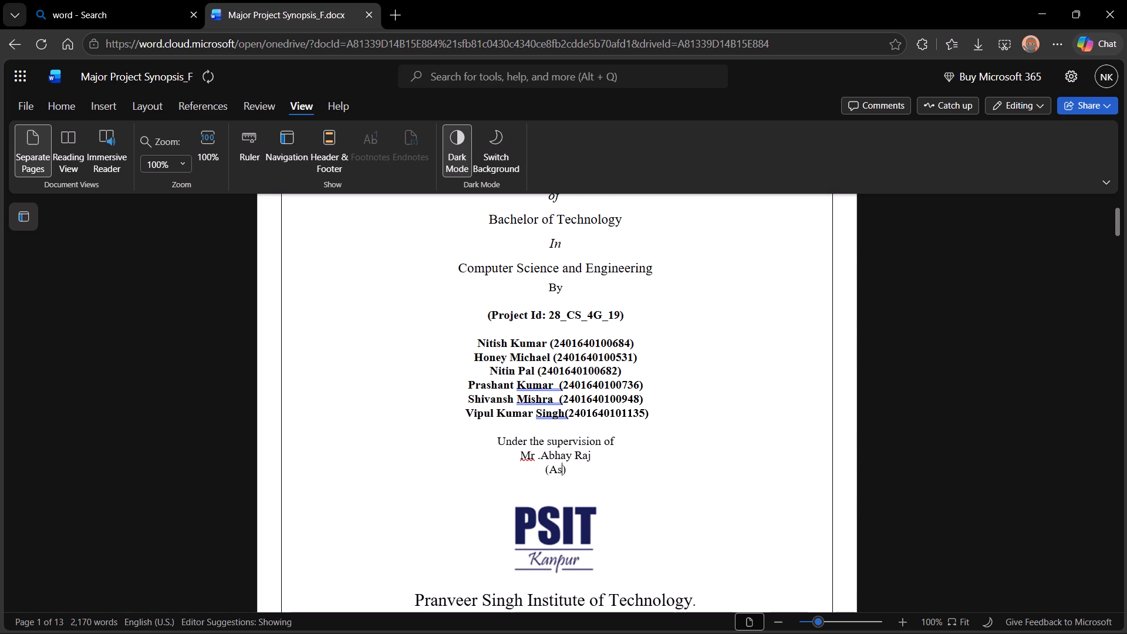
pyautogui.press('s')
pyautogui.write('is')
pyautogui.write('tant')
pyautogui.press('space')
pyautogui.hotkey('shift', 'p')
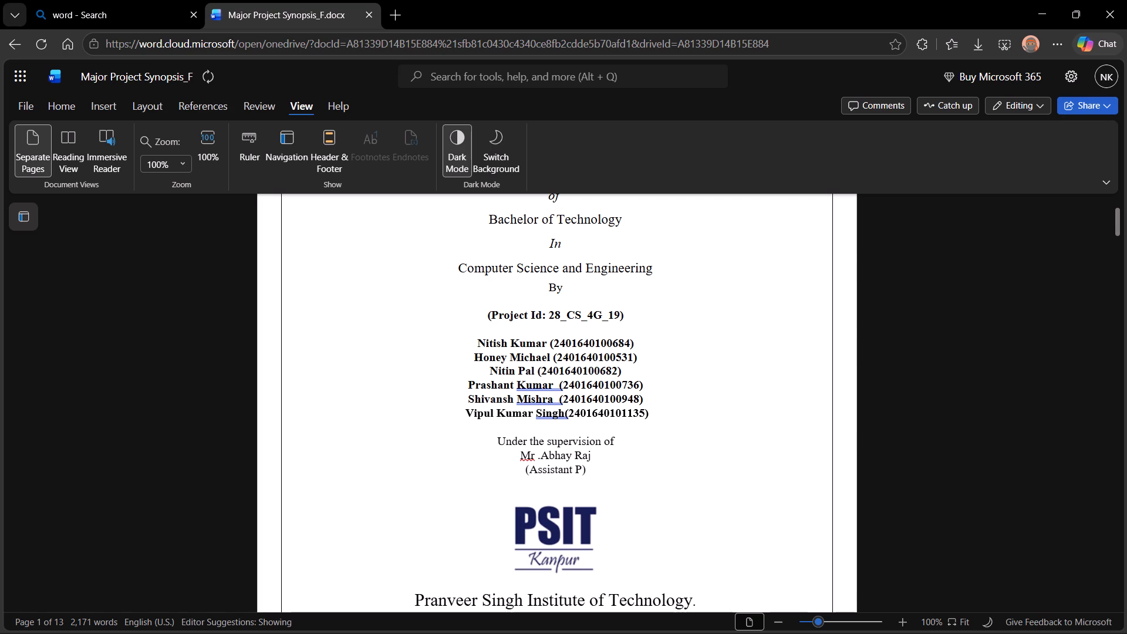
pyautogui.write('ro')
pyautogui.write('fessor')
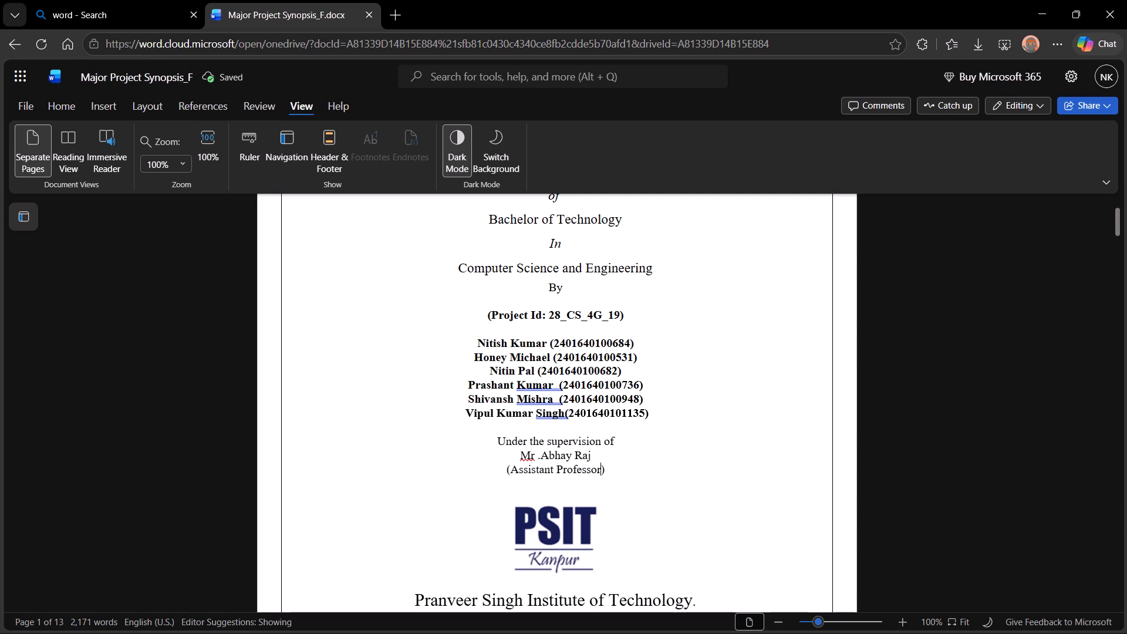
# Make the supervisor's name and the Assistant Professor line below it bold.
pyautogui.moveTo(518, 452); pyautogui.dragTo(607, 466)
pyautogui.click(741, 430)
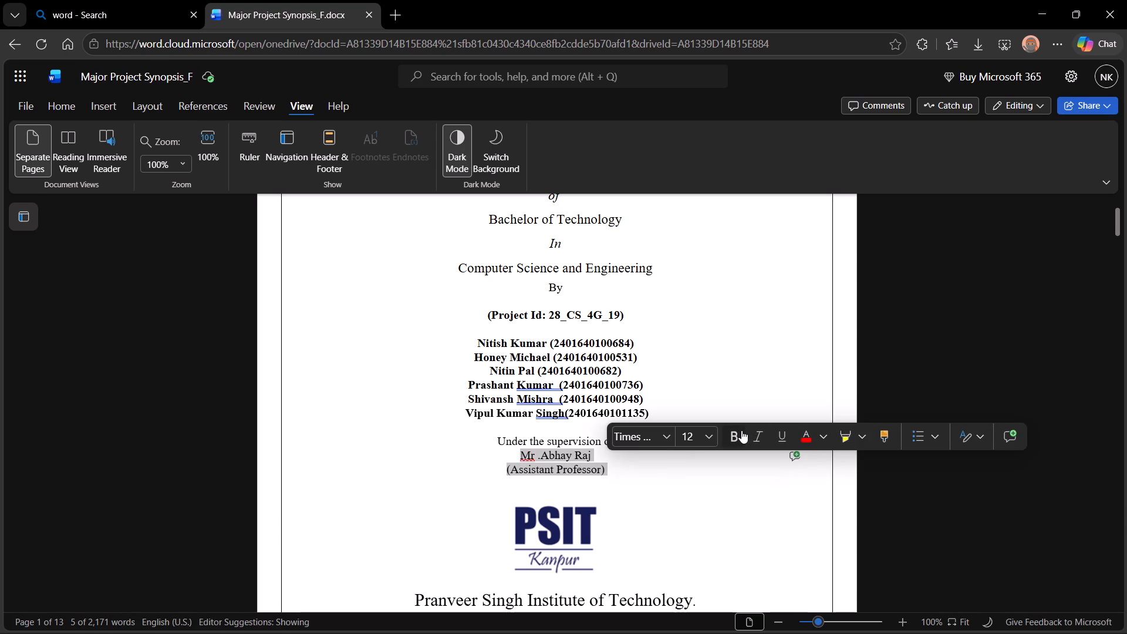
pyautogui.click(677, 473)
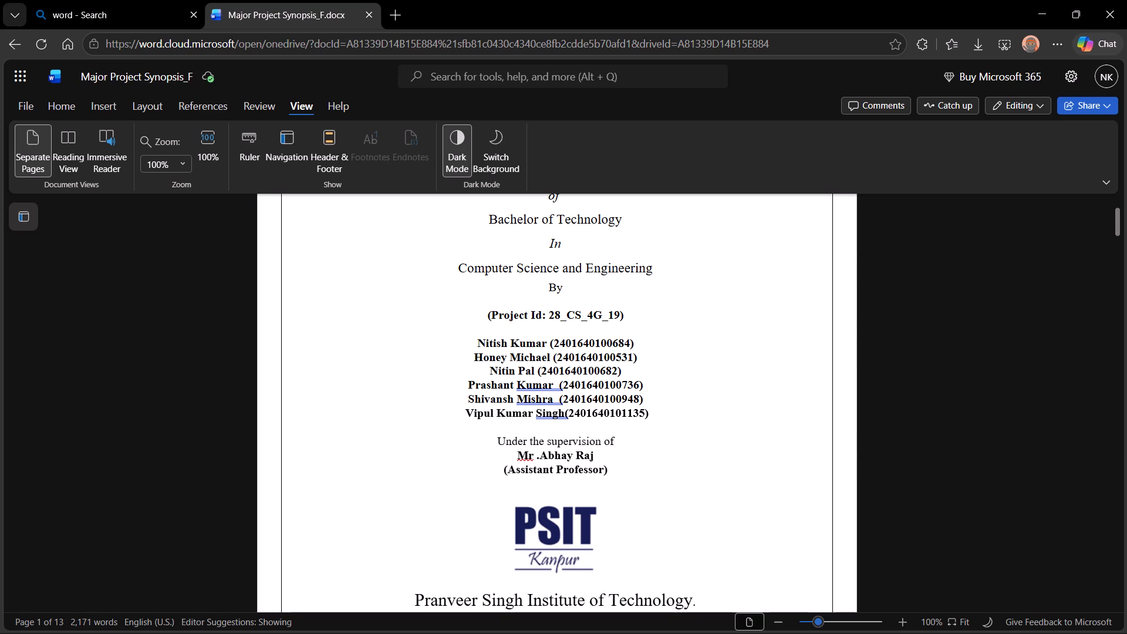
# Correct the spacing in the supervisor's title by removing the space before the period and adding one after "Mr.".
pyautogui.click(539, 453)
pyautogui.press('Left')
pyautogui.press('BackSpace')
pyautogui.press('Right')
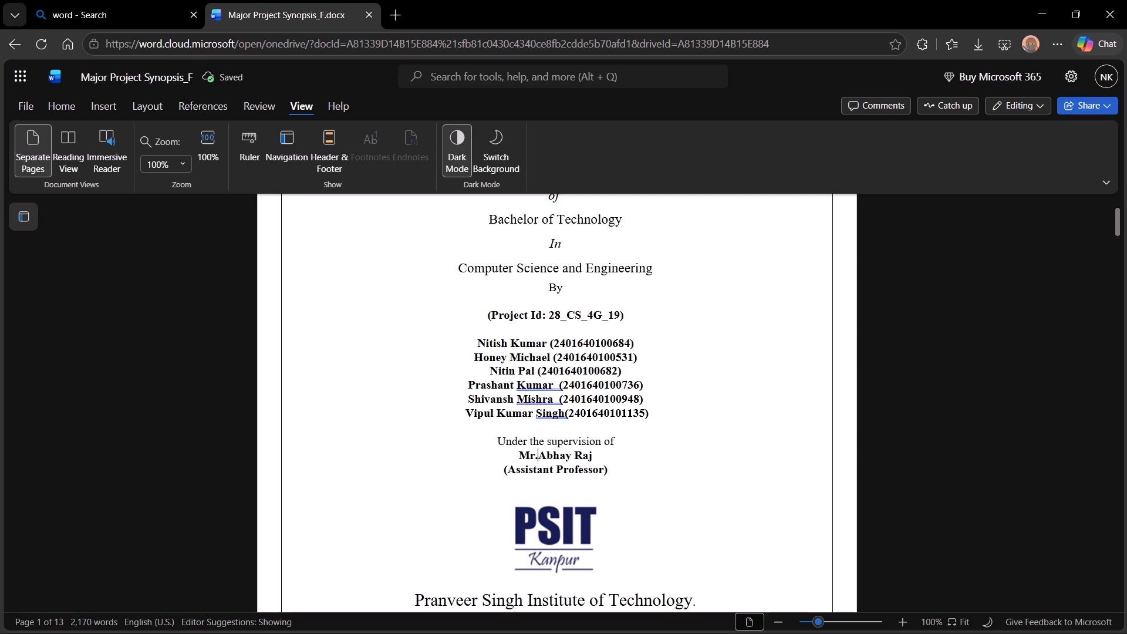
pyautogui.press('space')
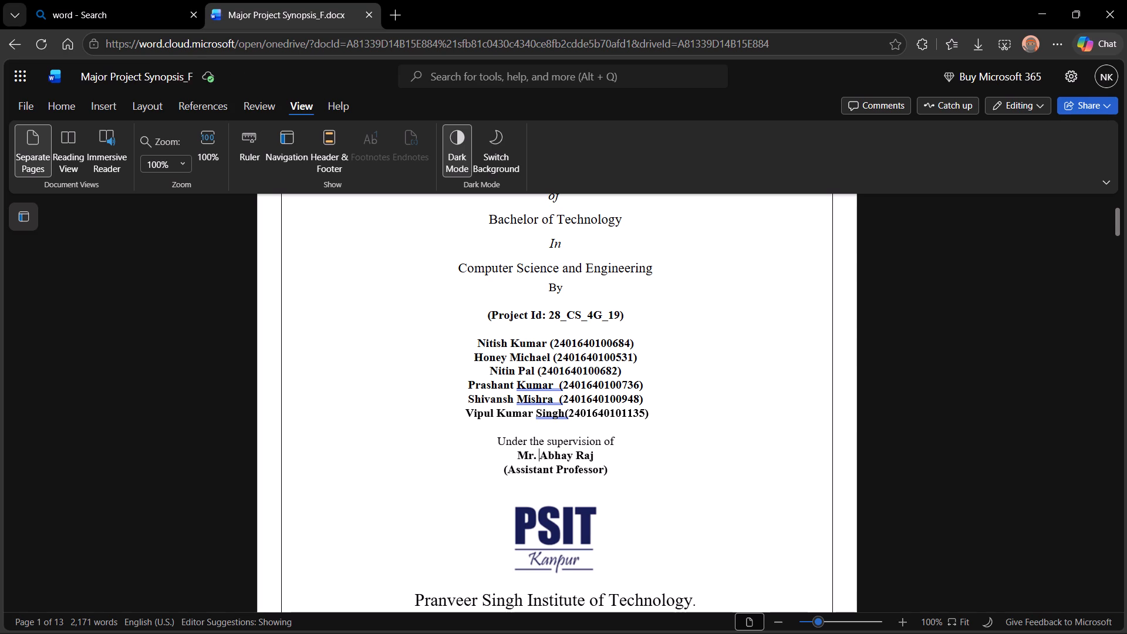
pyautogui.click(680, 461)
# Make the institute name line, Pranveer Singh Institute of Technology, bold below the logo on the cover page.
pyautogui.scroll(-3, 680, 461)
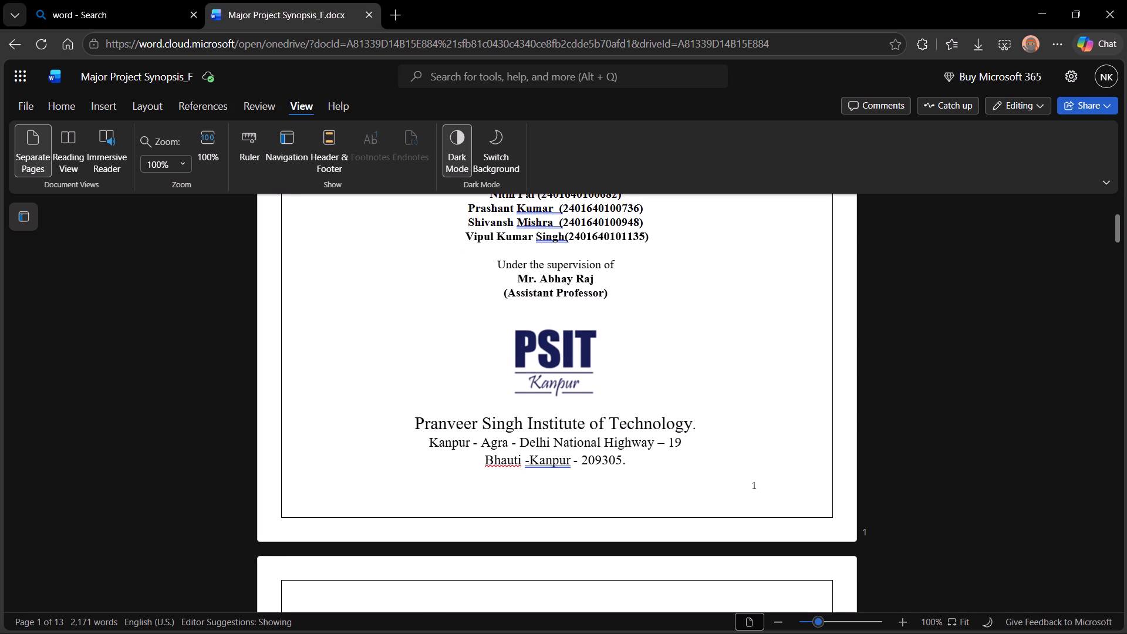
pyautogui.moveTo(696, 426); pyautogui.dragTo(650, 431)
pyautogui.moveTo(650, 431); pyautogui.dragTo(325, 426)
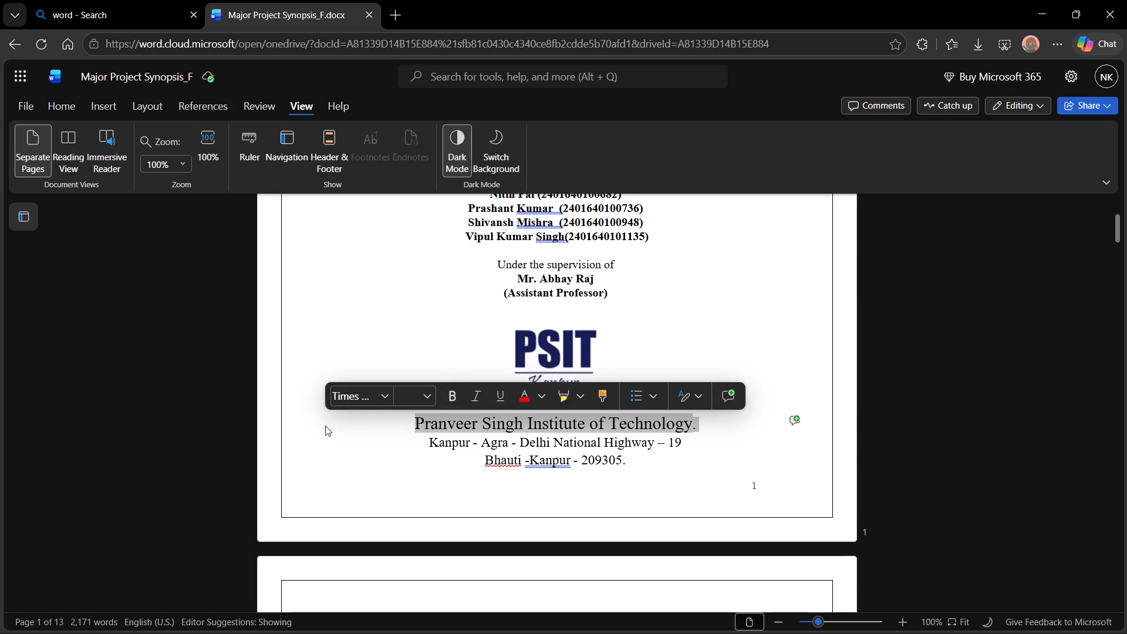
pyautogui.click(451, 389)
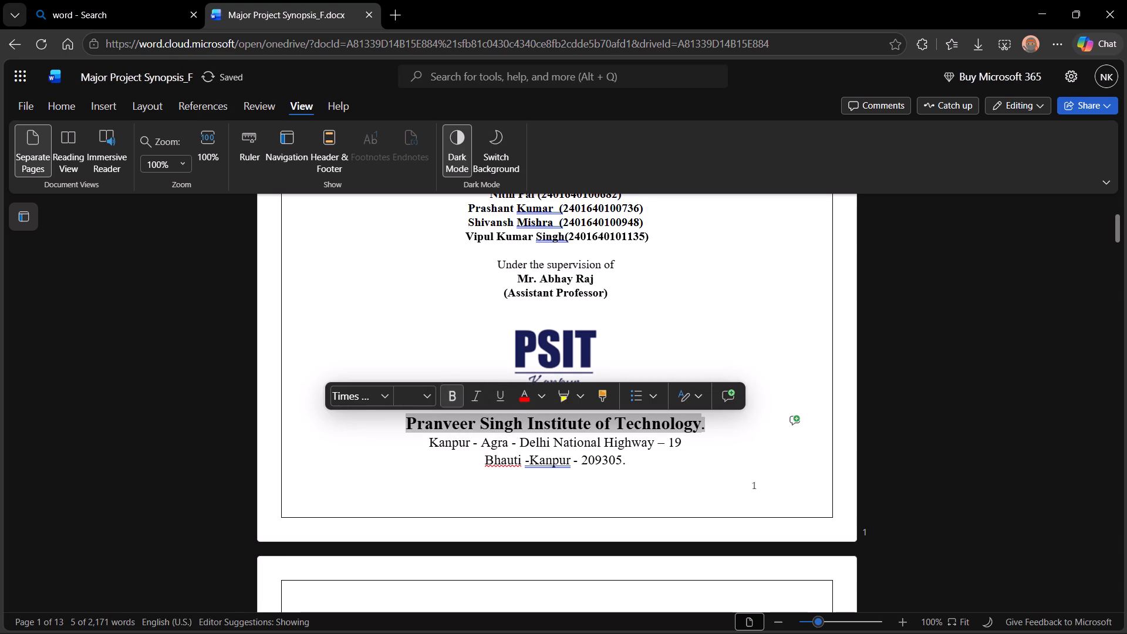
pyautogui.click(501, 464)
pyautogui.click(426, 446)
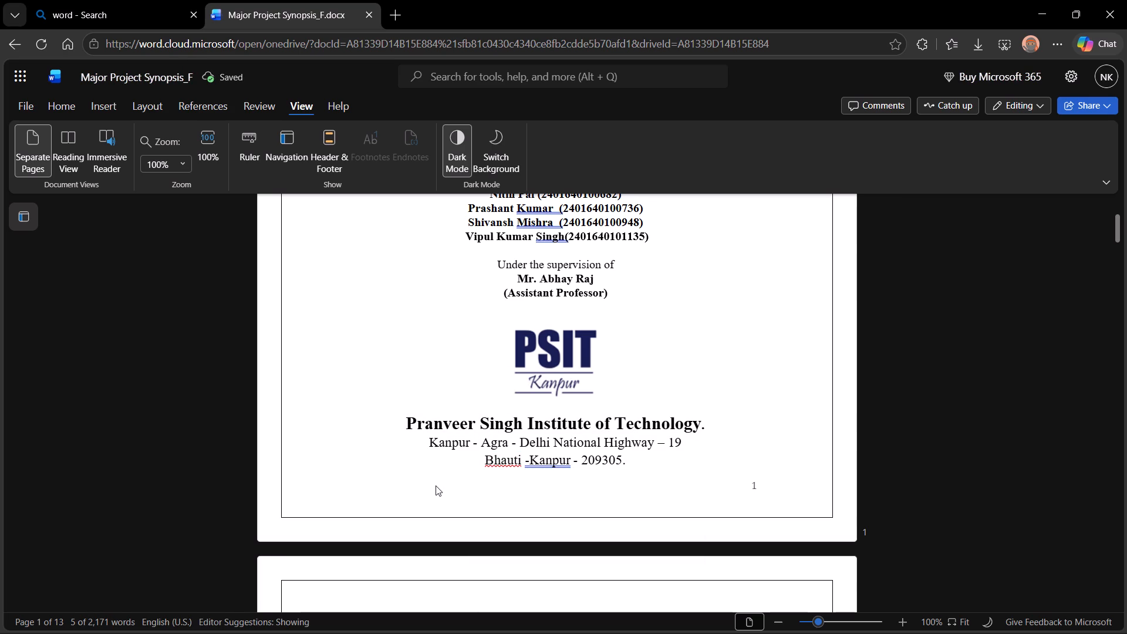
pyautogui.click(436, 485)
# Review the whole cover page at 50% zoom, and look through the remaining pages to the document's end at 100%.
pyautogui.scroll(3, 427, 317)
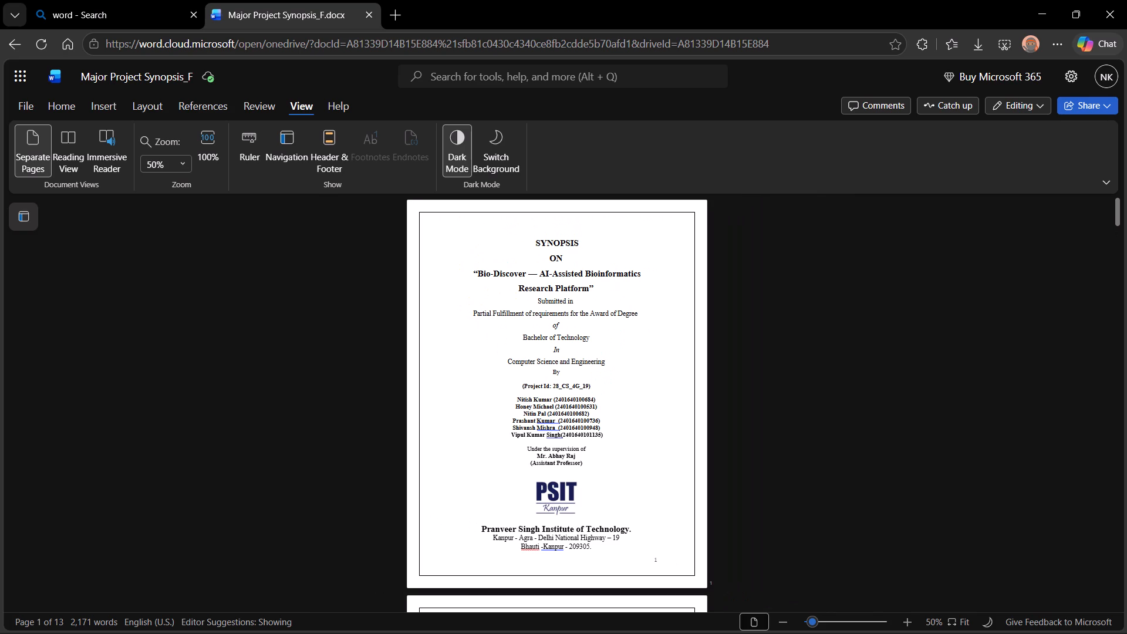
pyautogui.click(412, 358)
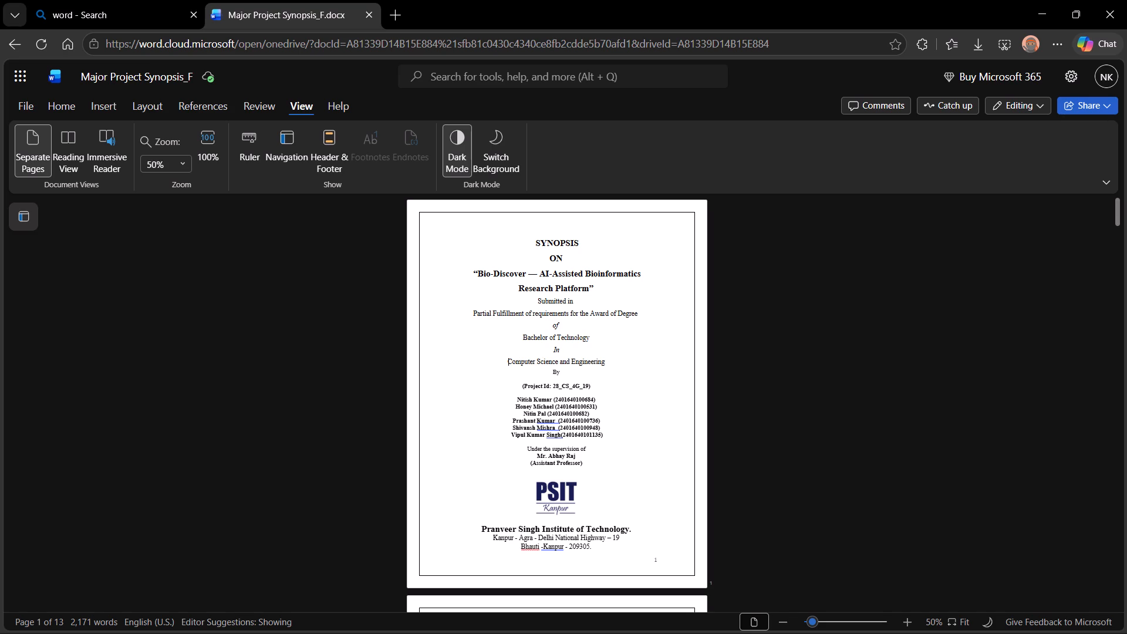
pyautogui.scroll(2, 552, 388)
pyautogui.scroll(2, 502, 454)
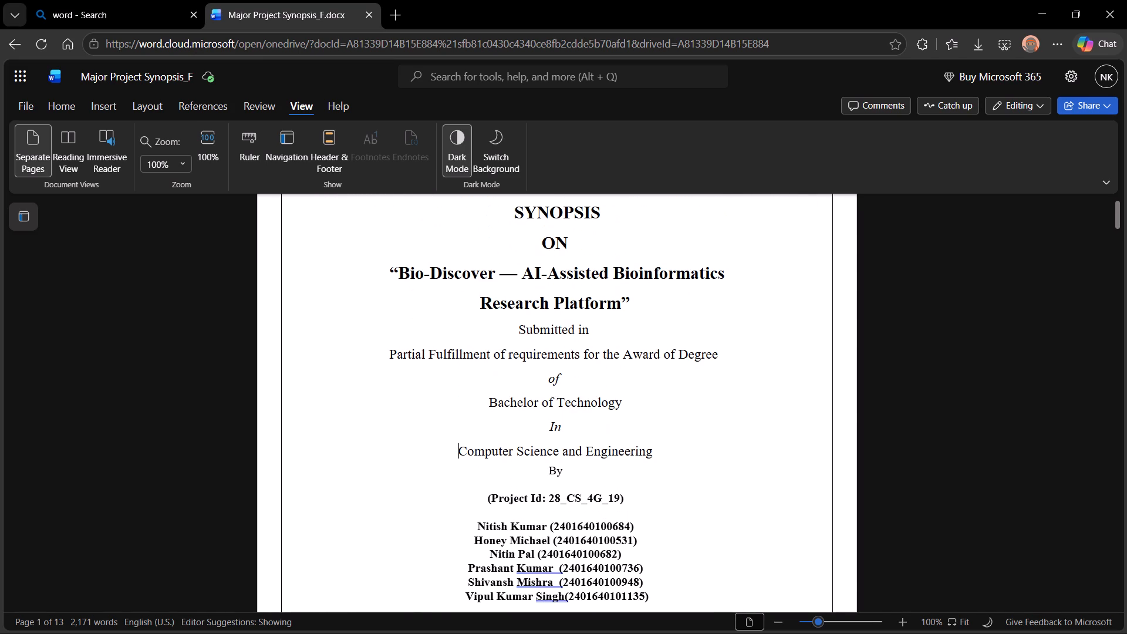
pyautogui.scroll(-7, 502, 454)
pyautogui.click(502, 454)
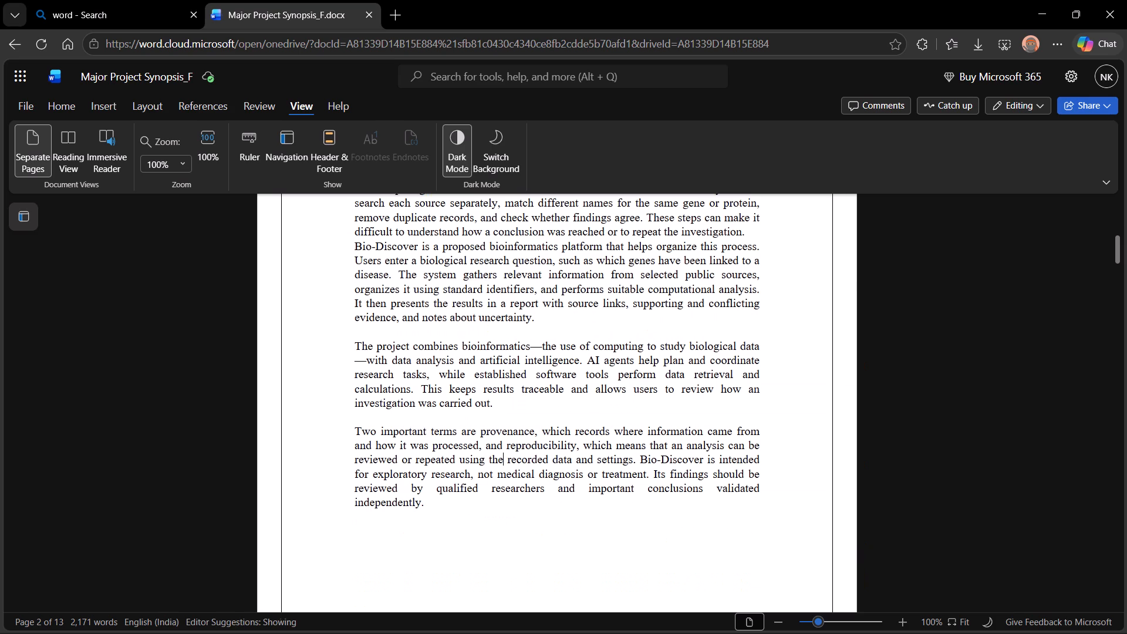
pyautogui.scroll(-18, 502, 454)
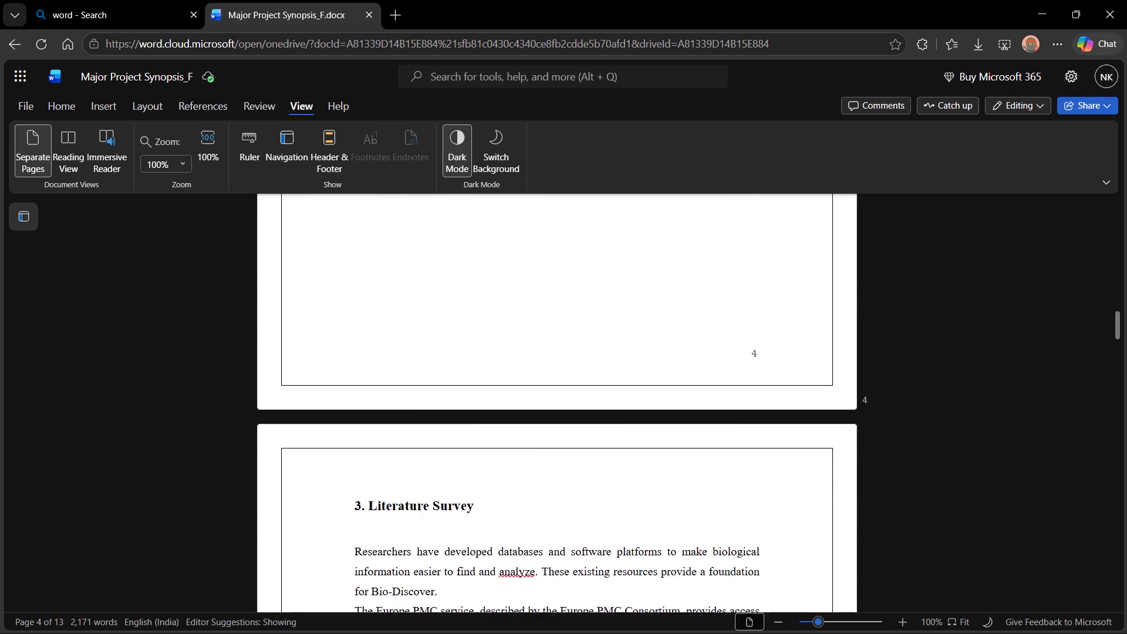
pyautogui.scroll(-15, 502, 454)
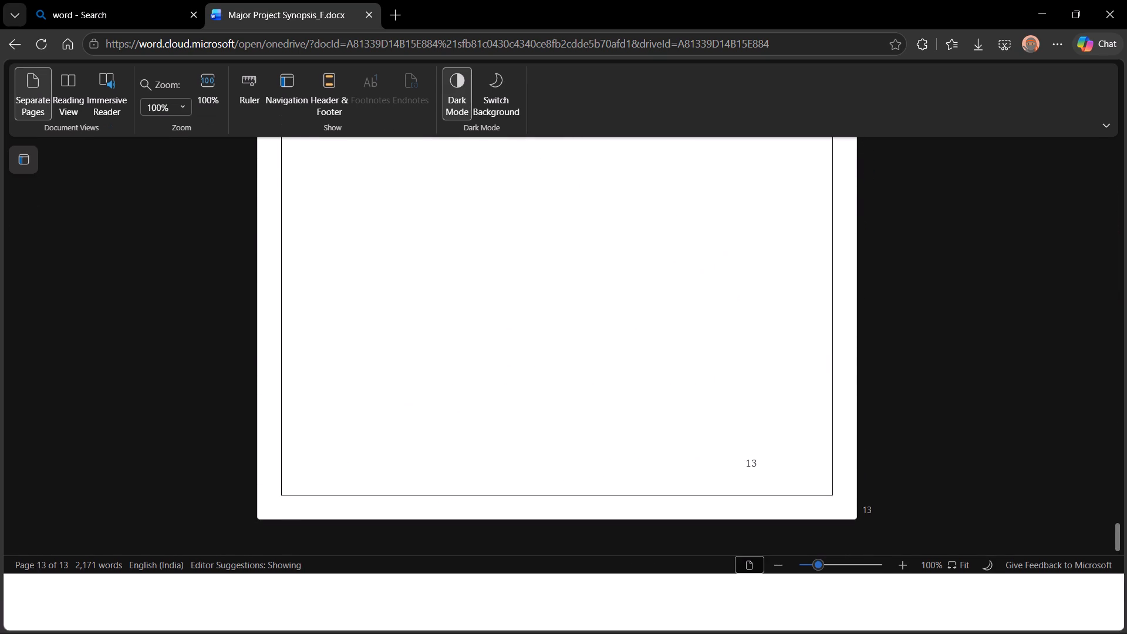
# Export the synopsis document as a PDF and download it.
pyautogui.scroll(-1, 502, 454)
pyautogui.scroll(15, 502, 454)
pyautogui.scroll(17, 502, 454)
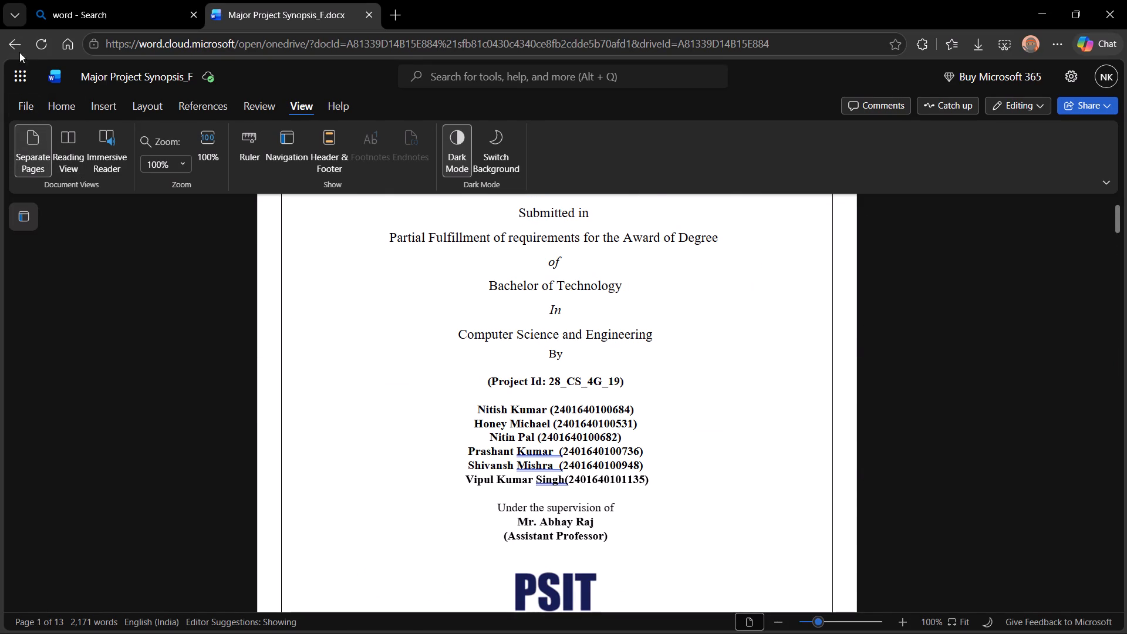
pyautogui.click(28, 108)
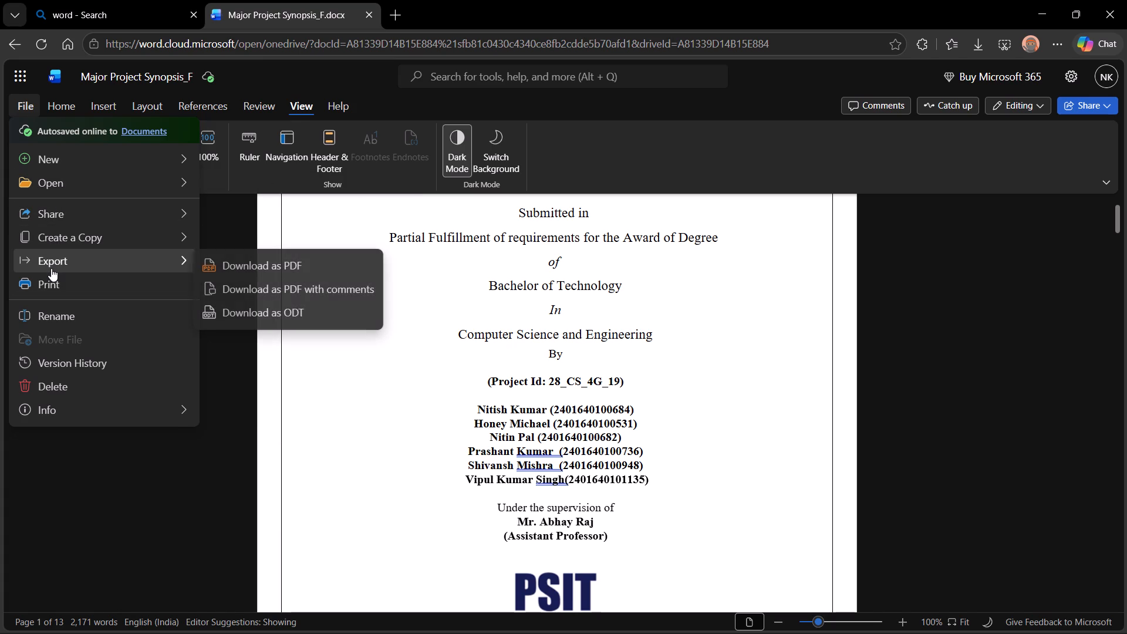
pyautogui.click(236, 261)
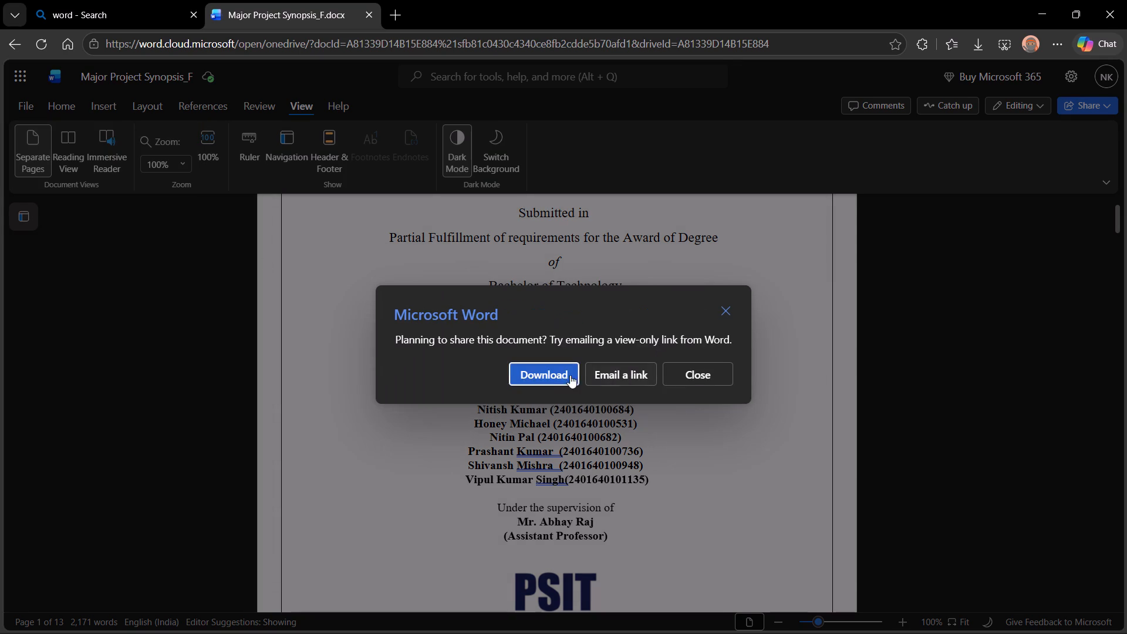
pyautogui.click(555, 369)
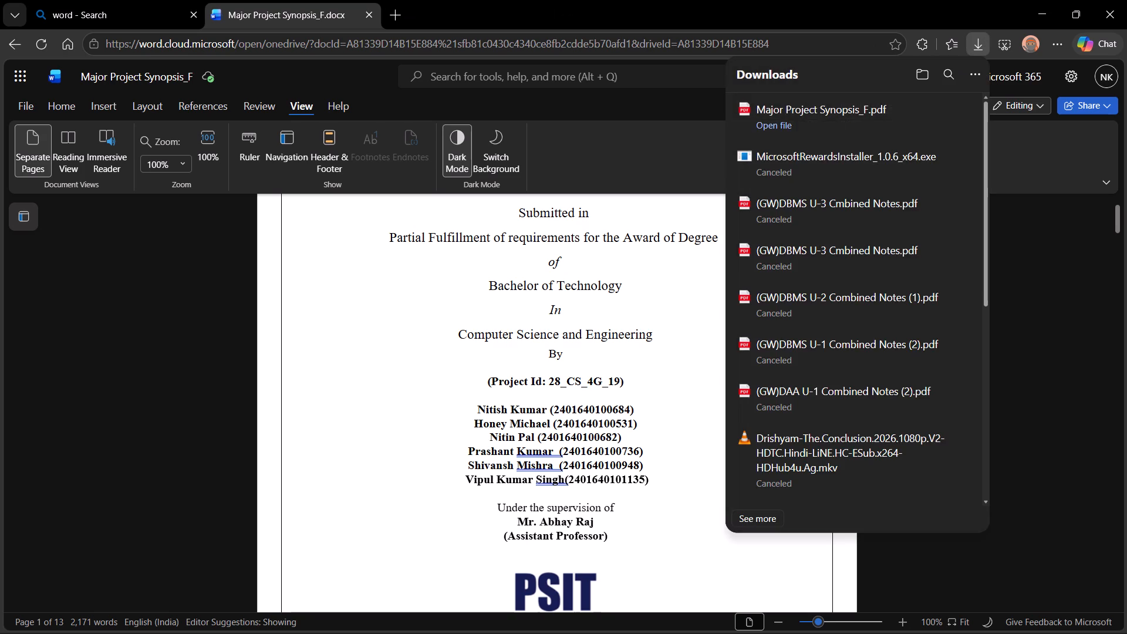
# Open the downloaded Major Project Synopsis_F.pdf and check its cover page down to the start of the Introduction.
pyautogui.click(853, 118)
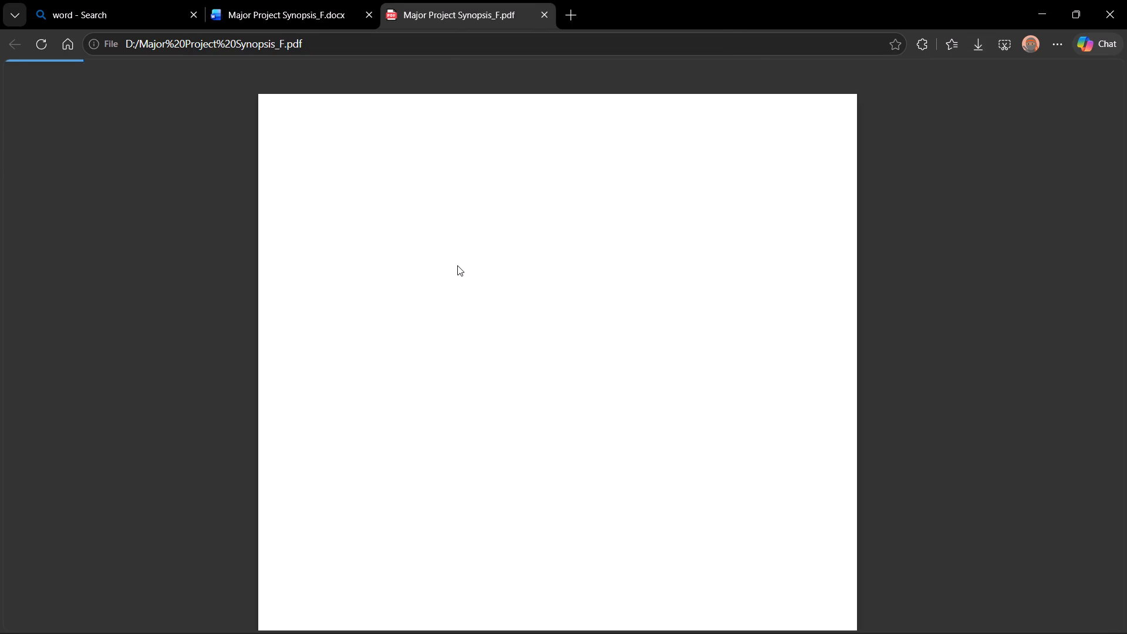
pyautogui.scroll(-1, 457, 265)
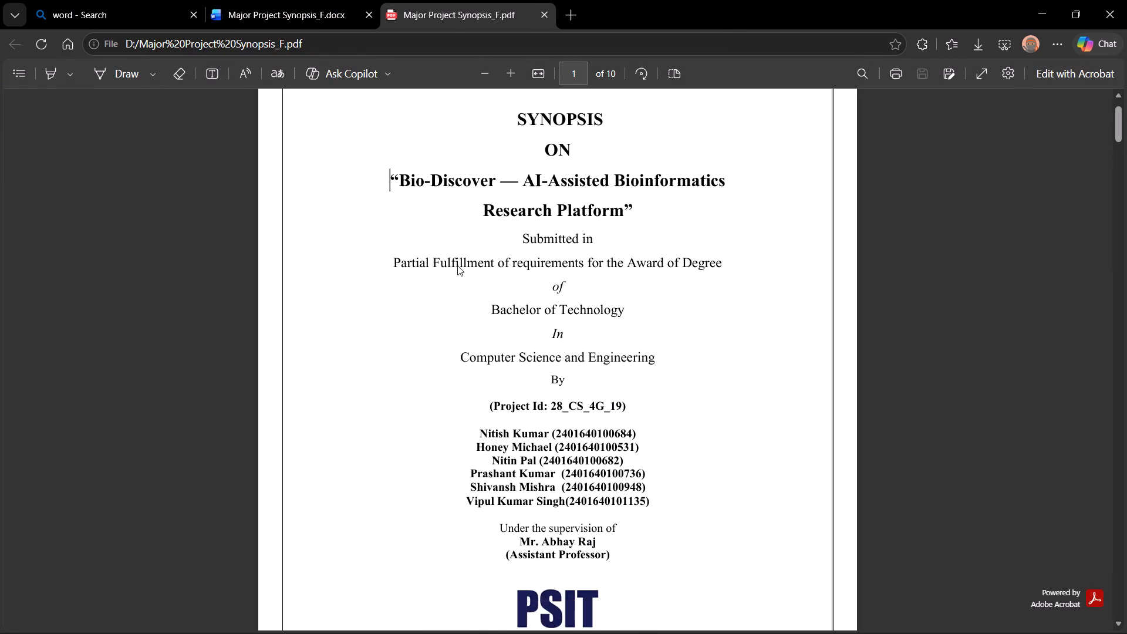
pyautogui.scroll(-2, 457, 265)
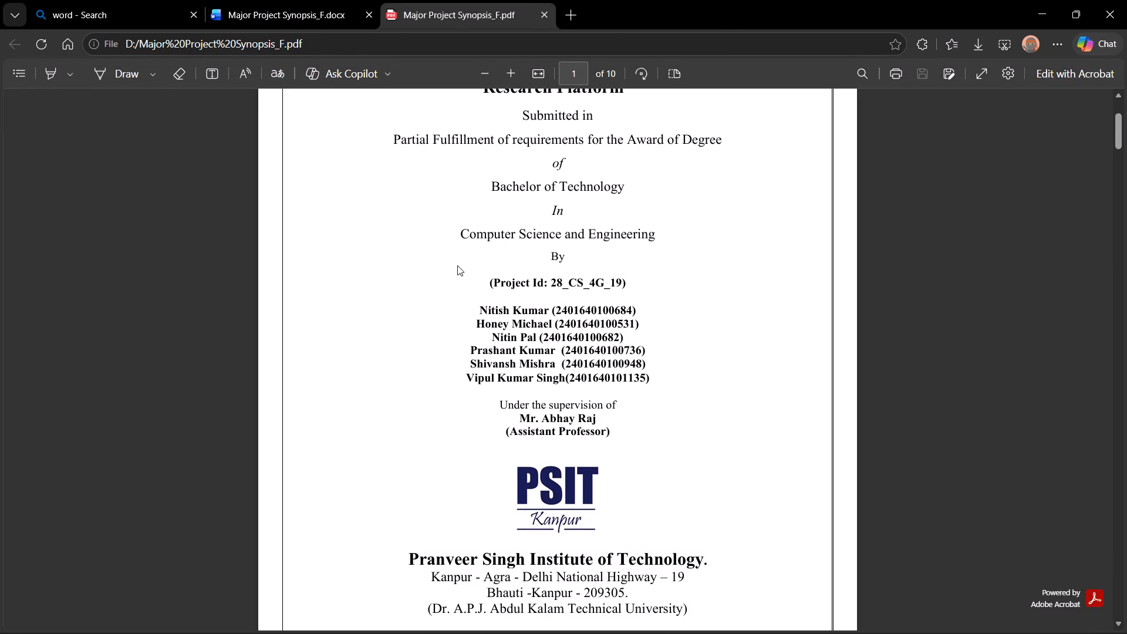
pyautogui.scroll(-2, 457, 265)
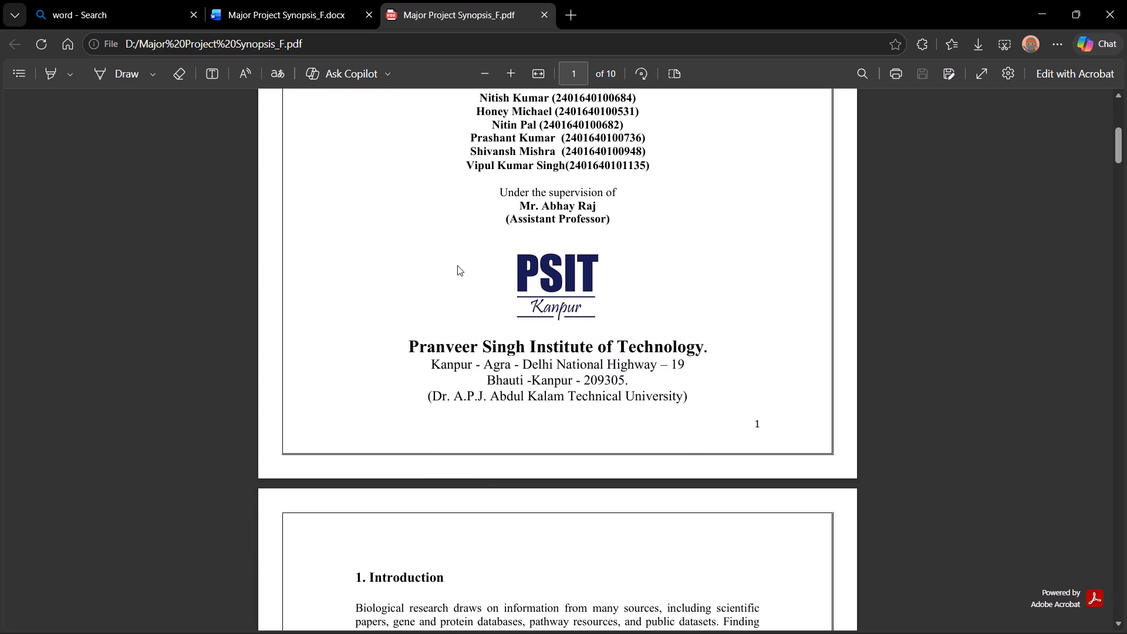
# View the whole cover page of the exported synopsis PDF once more.
pyautogui.scroll(6, 457, 265)
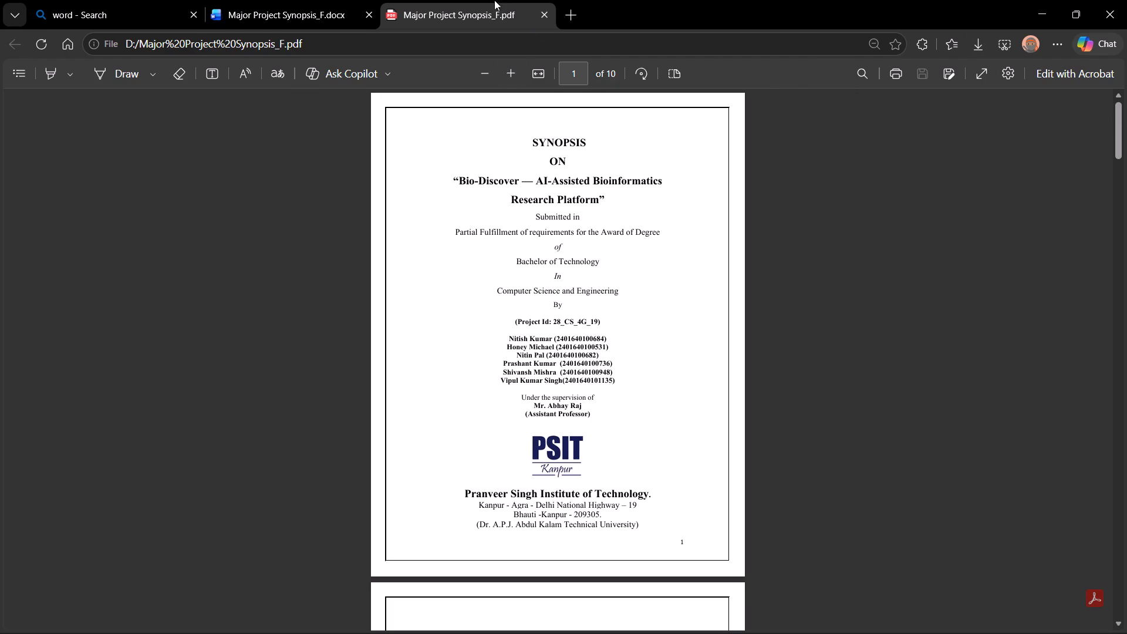
# Open a new browser tab and start entering a search or web address beginning with "g".
pyautogui.click(568, 0)
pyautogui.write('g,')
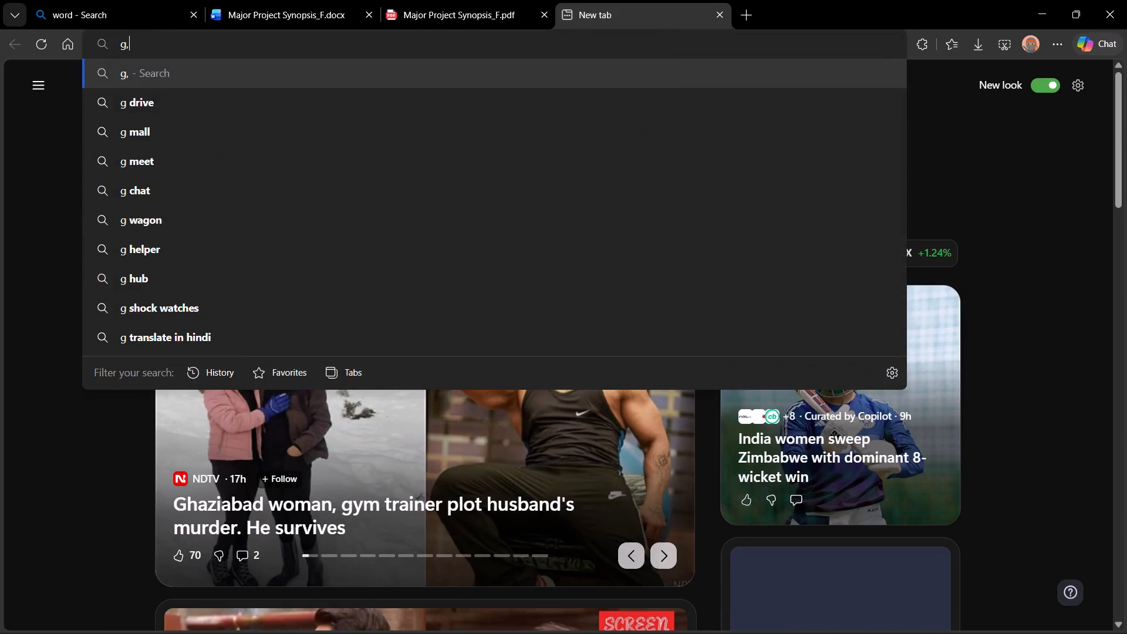
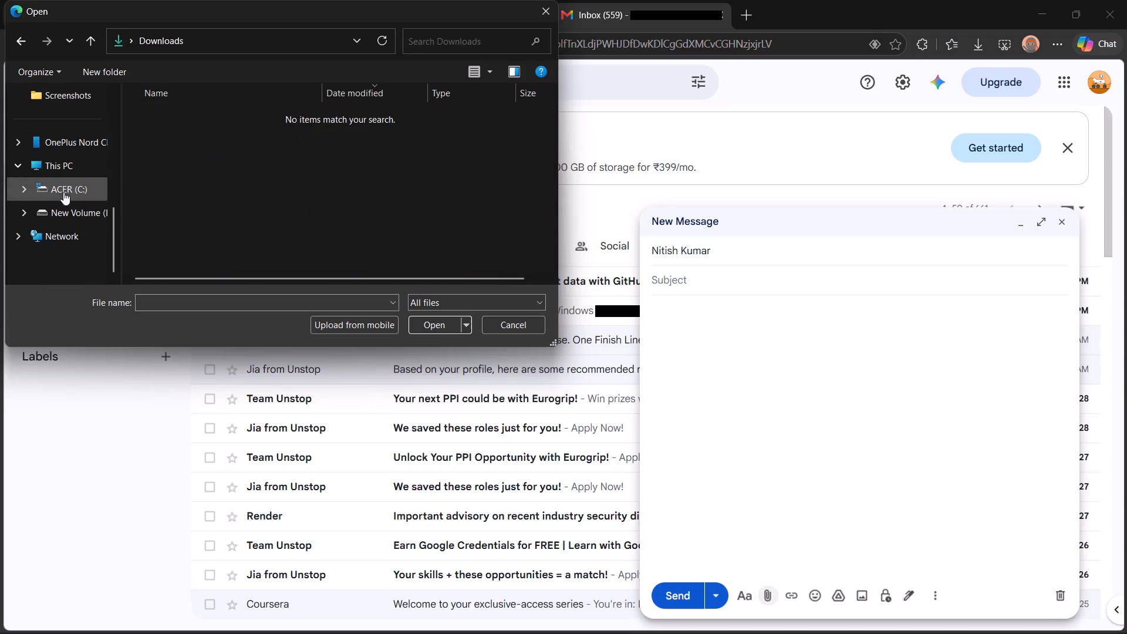
# Choose the Major Project Synopsis_F PDF from New Volume (D:) as the attachment for the new email message.
pyautogui.click(62, 211)
pyautogui.scroll(-4, 282, 177)
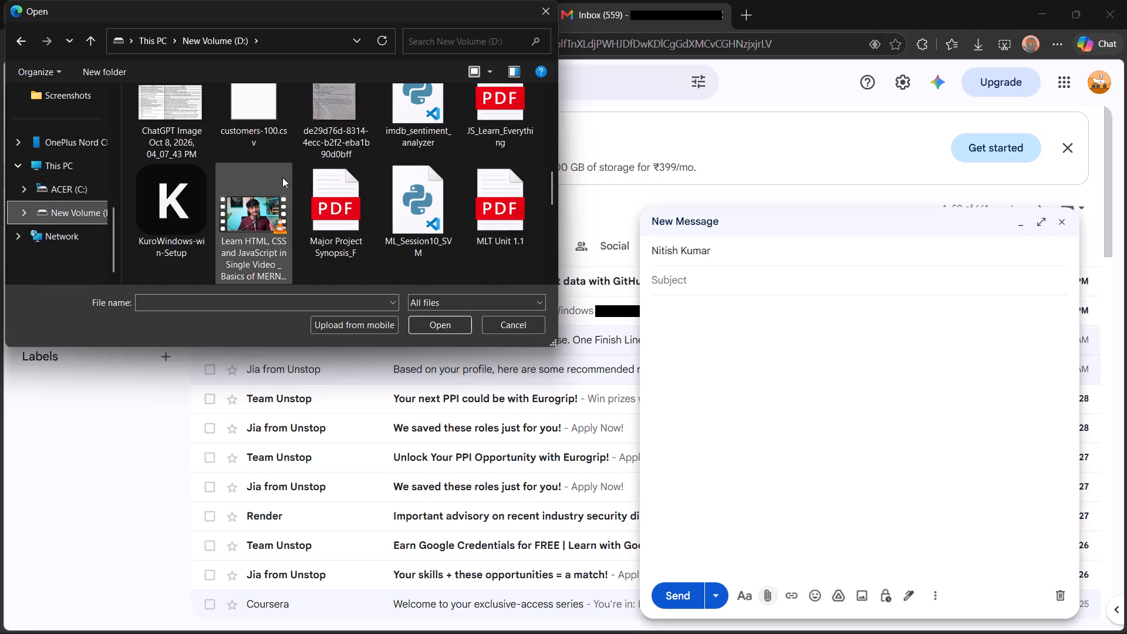
pyautogui.scroll(-2, 282, 177)
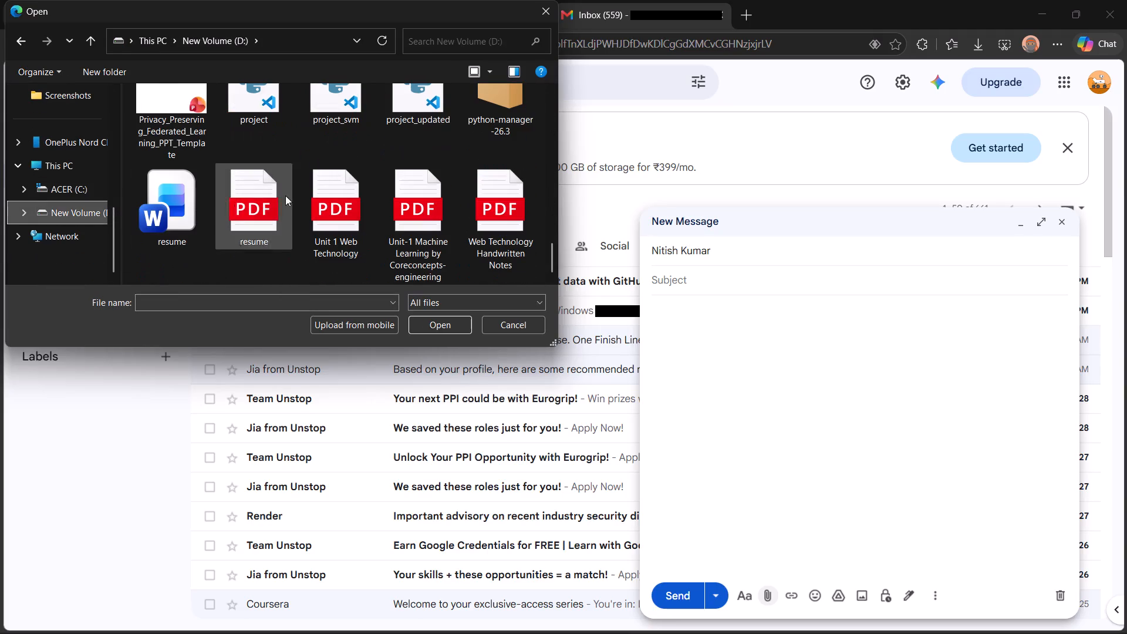
pyautogui.press('Up')
pyautogui.press('Up')
pyautogui.press('Up')
pyautogui.press('Up')
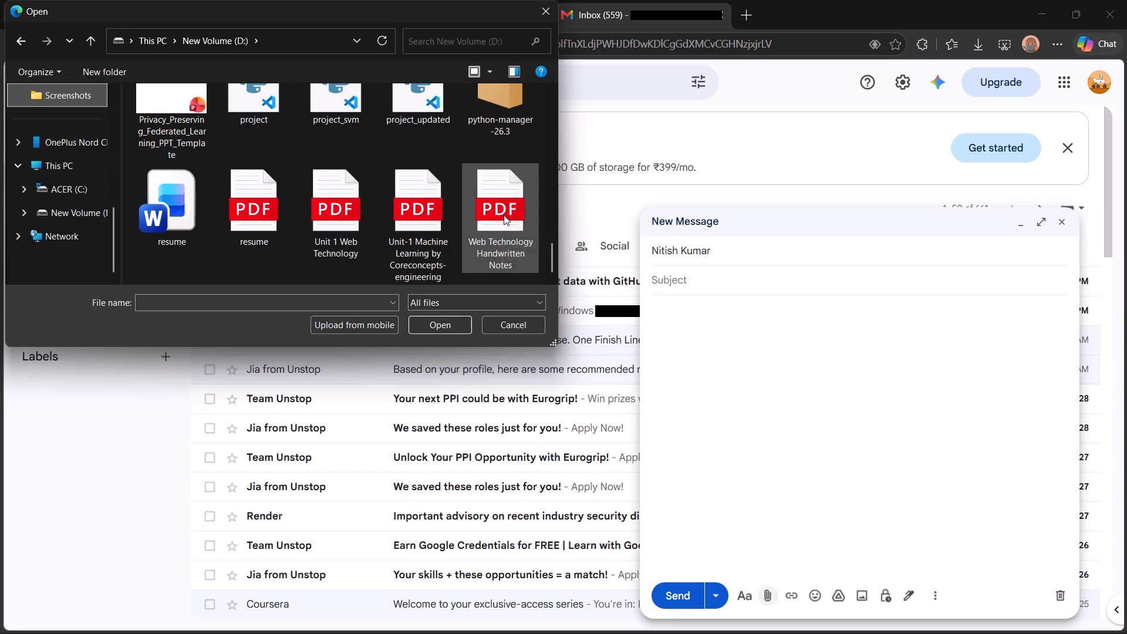
pyautogui.click(512, 133)
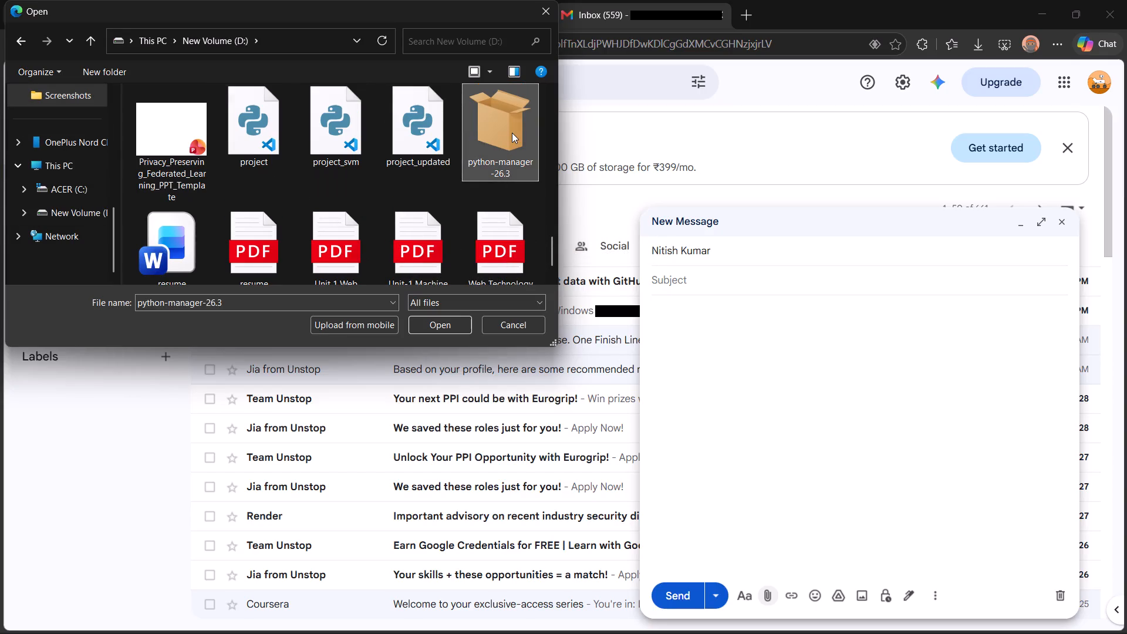
pyautogui.press('Up')
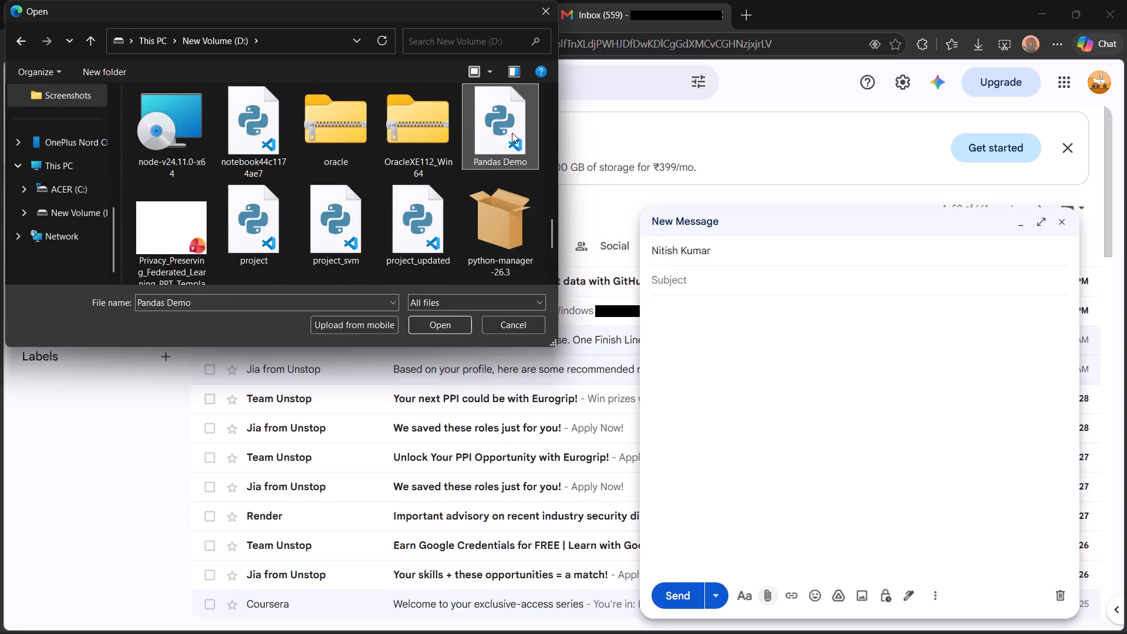
pyautogui.press('Up')
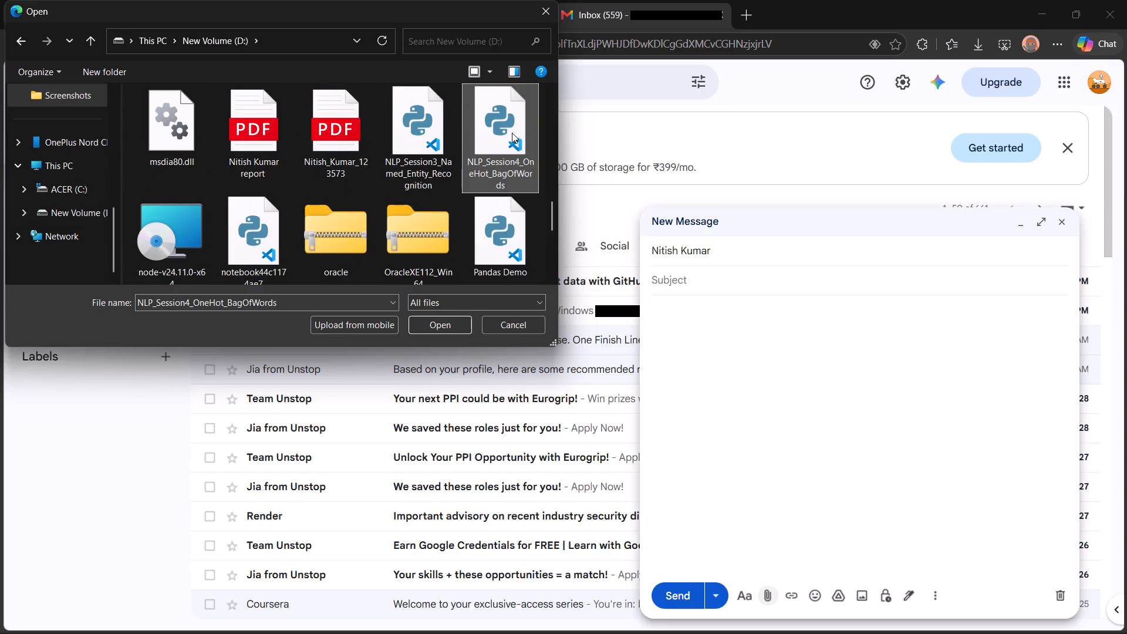
pyautogui.press('Up')
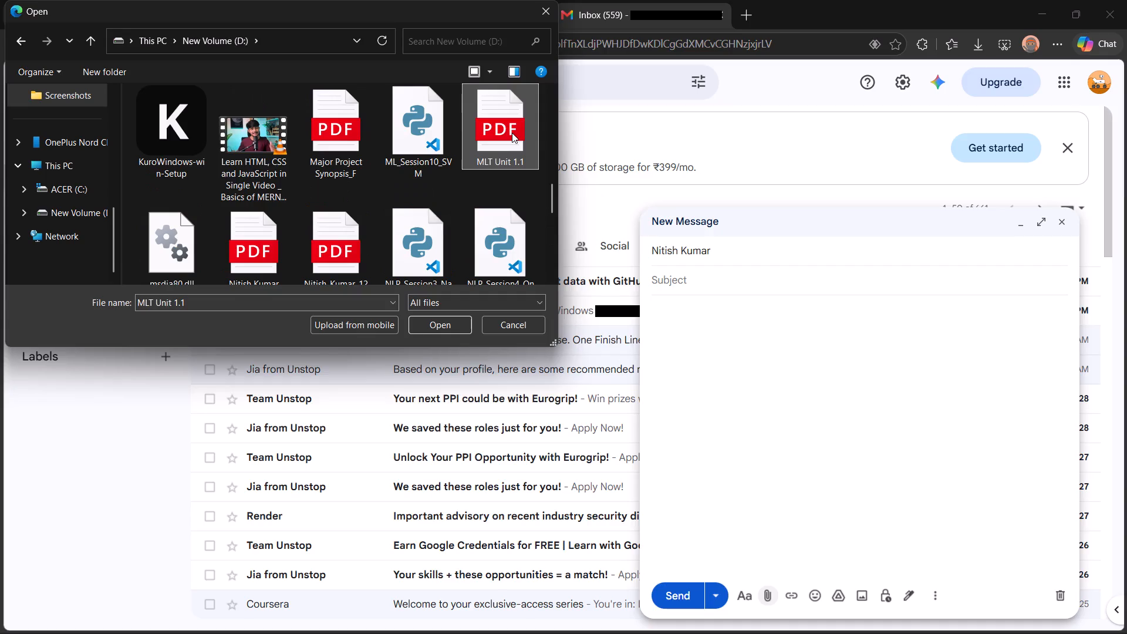
pyautogui.click(335, 141)
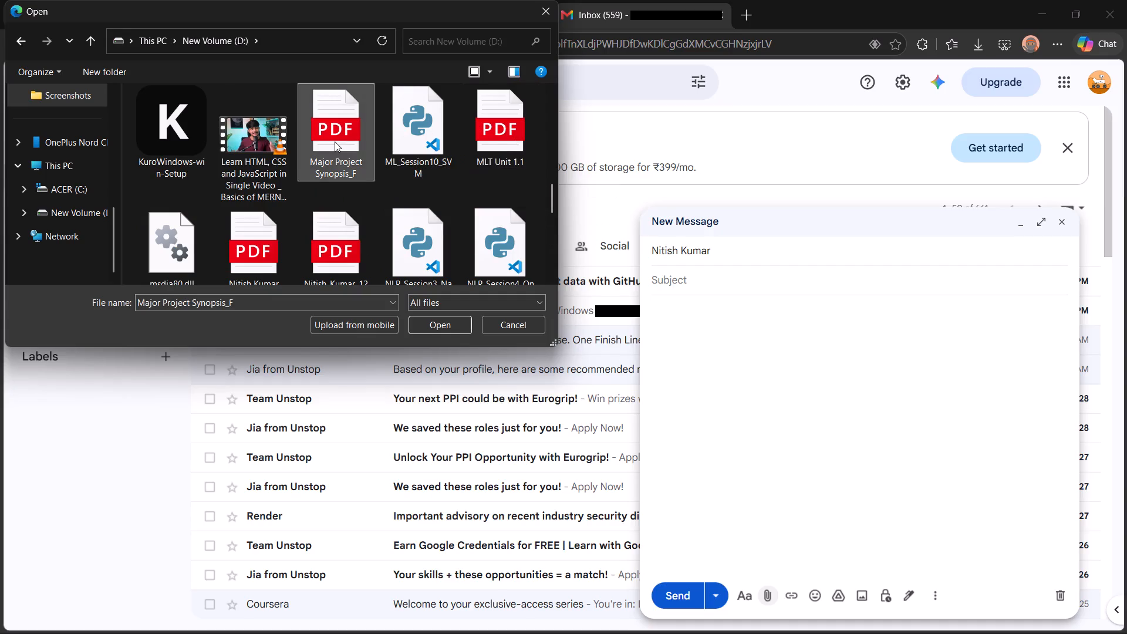
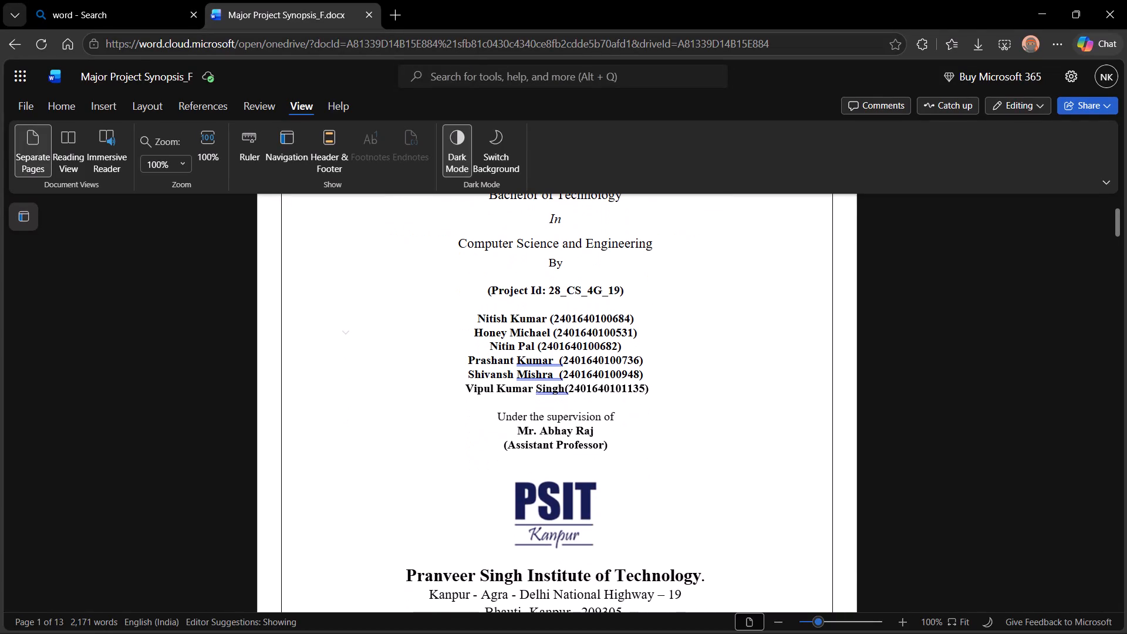
# Look through the synopsis from the cover page to section 4.3, Significance of the Project, and recheck the cover page's title, team and supervisor details.
pyautogui.scroll(-2, 394, 422)
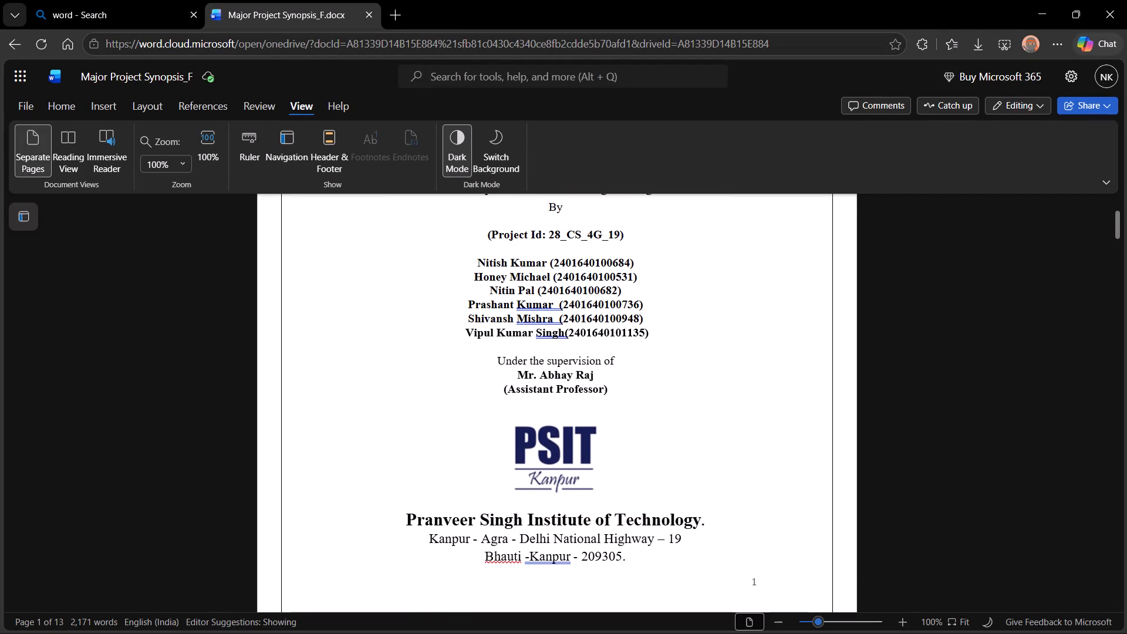
pyautogui.click(421, 427)
pyautogui.scroll(-2, 568, 494)
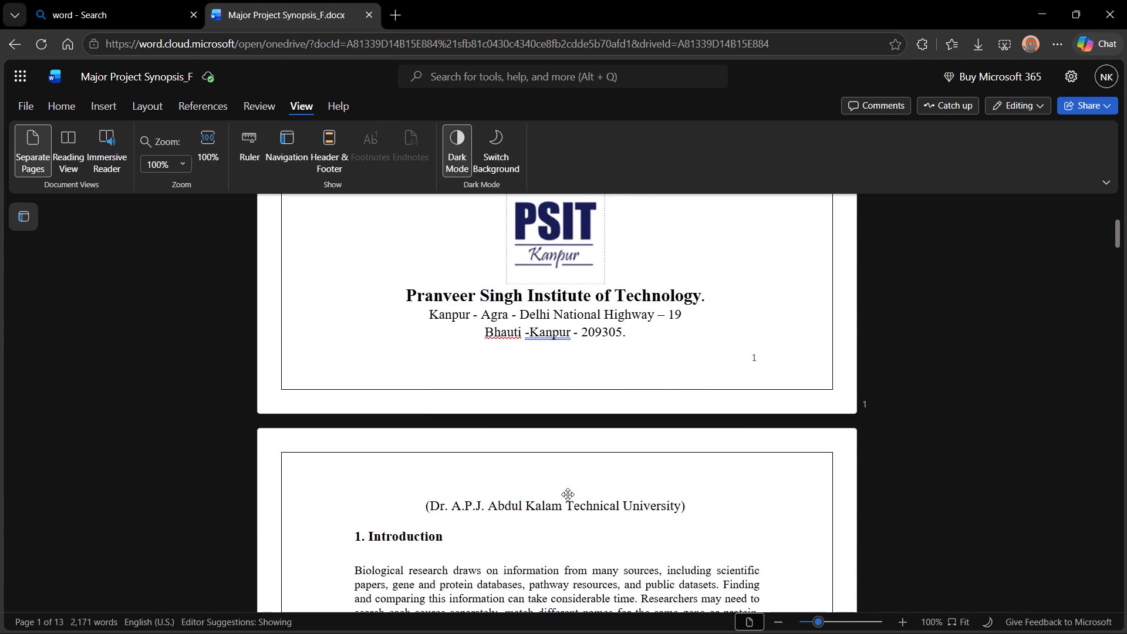
pyautogui.scroll(-16, 568, 494)
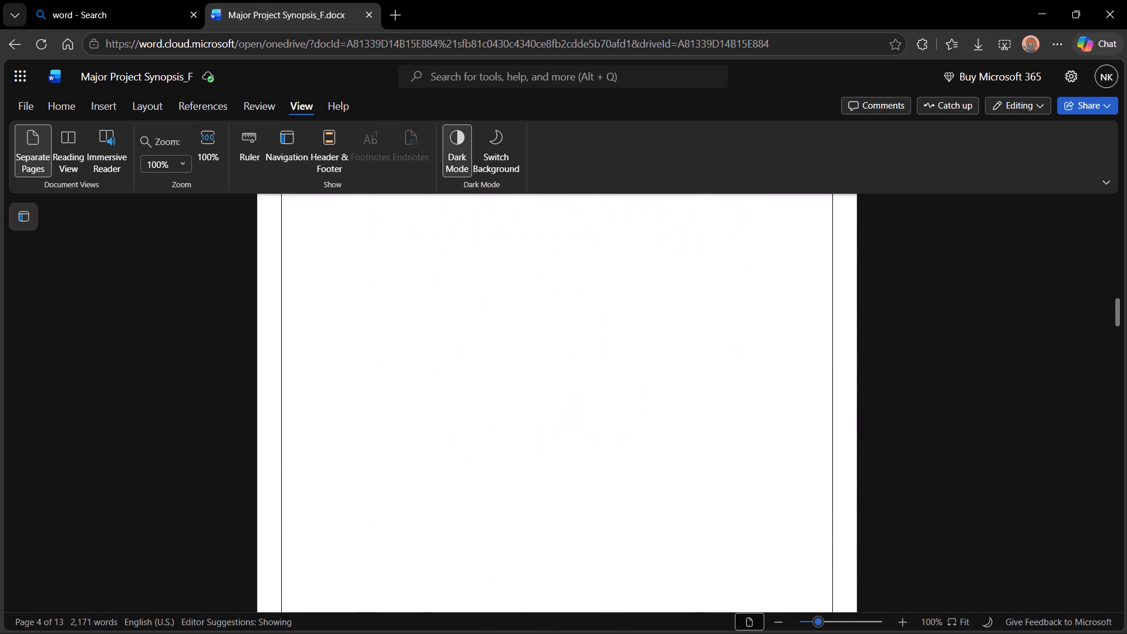
pyautogui.scroll(-6, 568, 494)
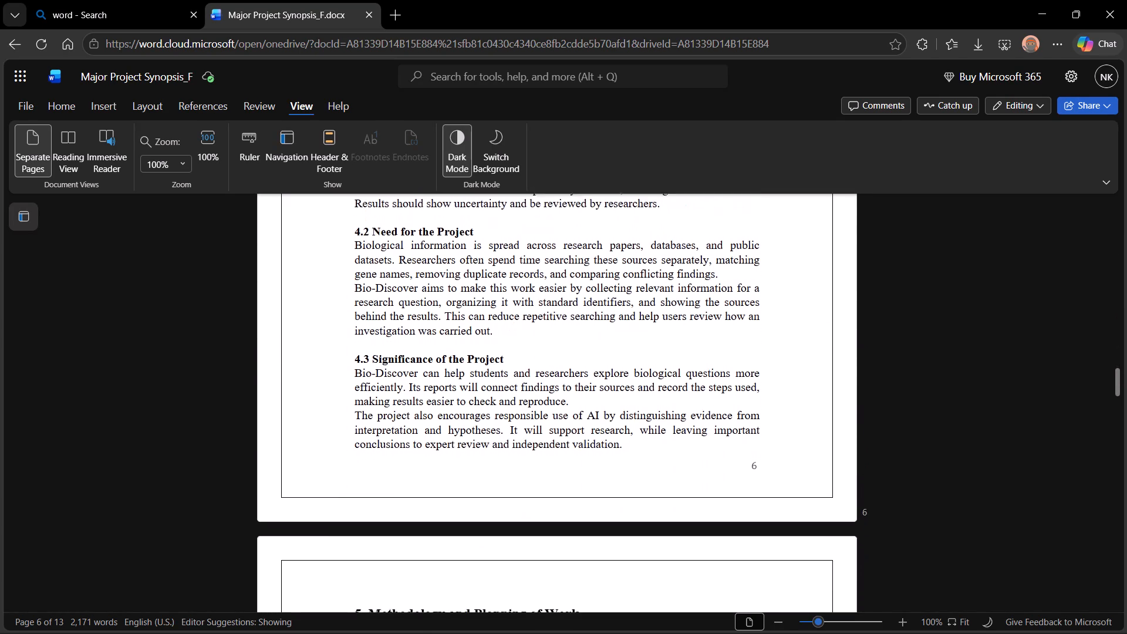
pyautogui.scroll(6, 568, 494)
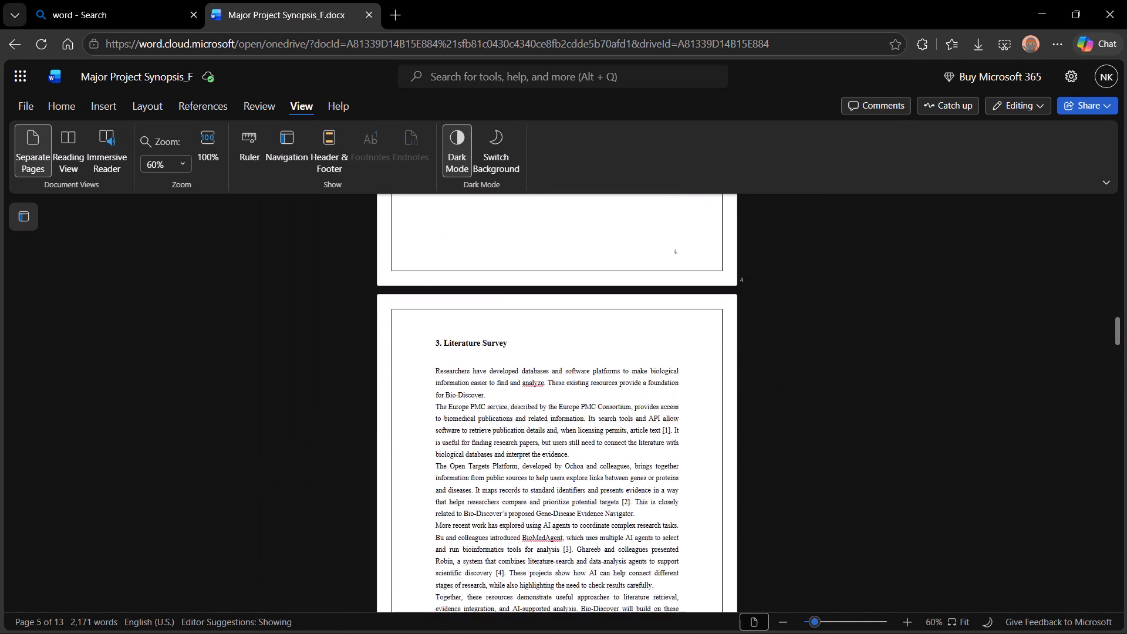
pyautogui.scroll(7, 568, 494)
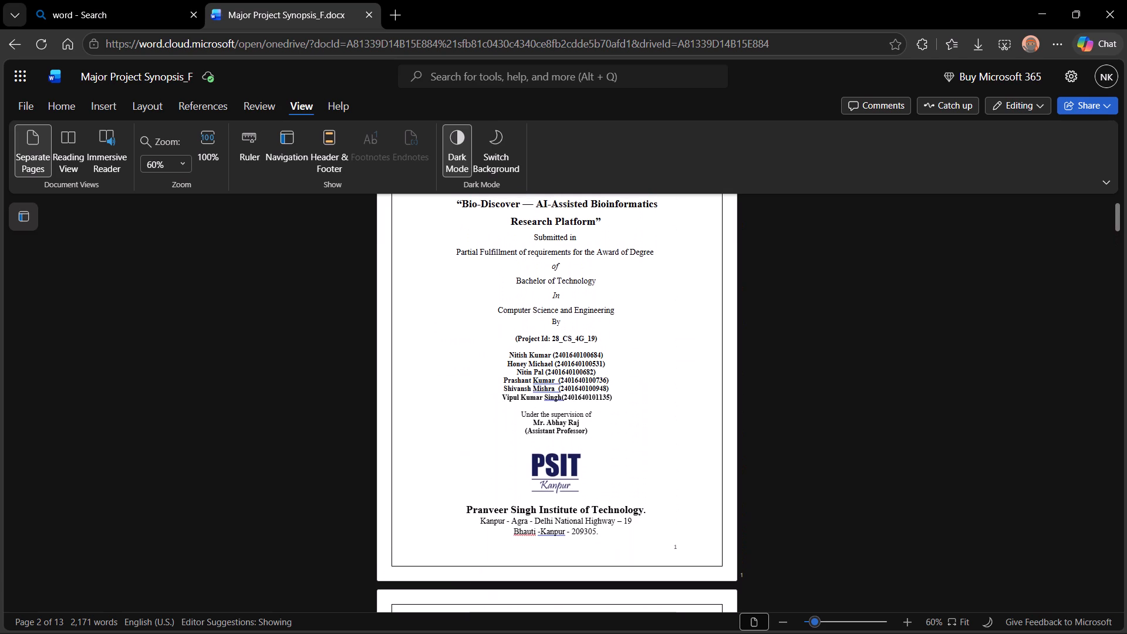
pyautogui.scroll(2, 568, 494)
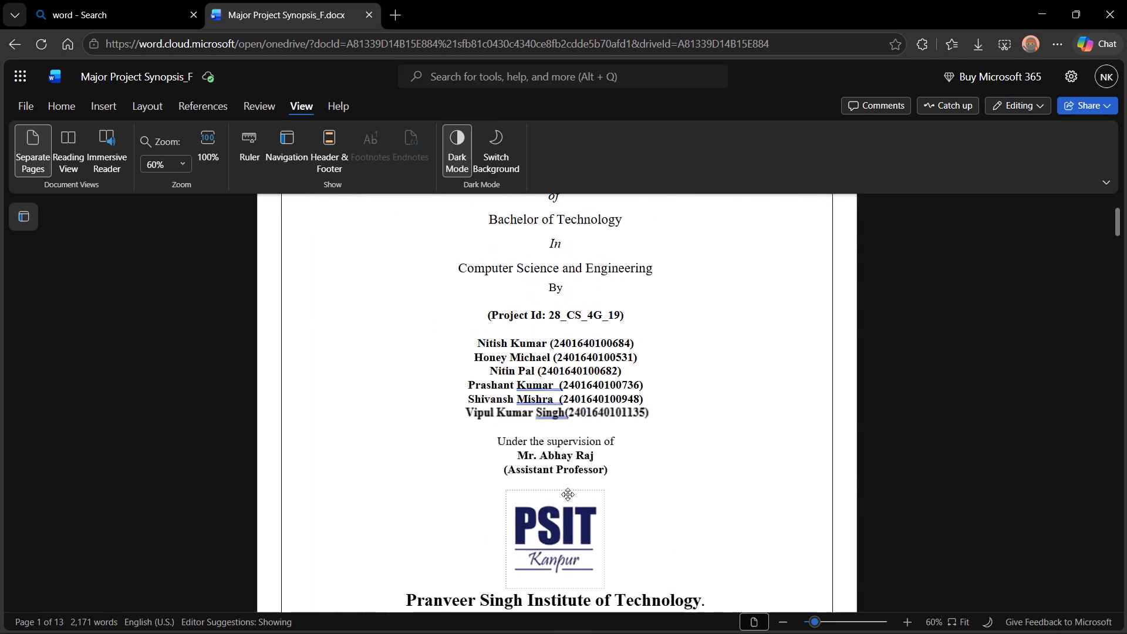
pyautogui.click(367, 320)
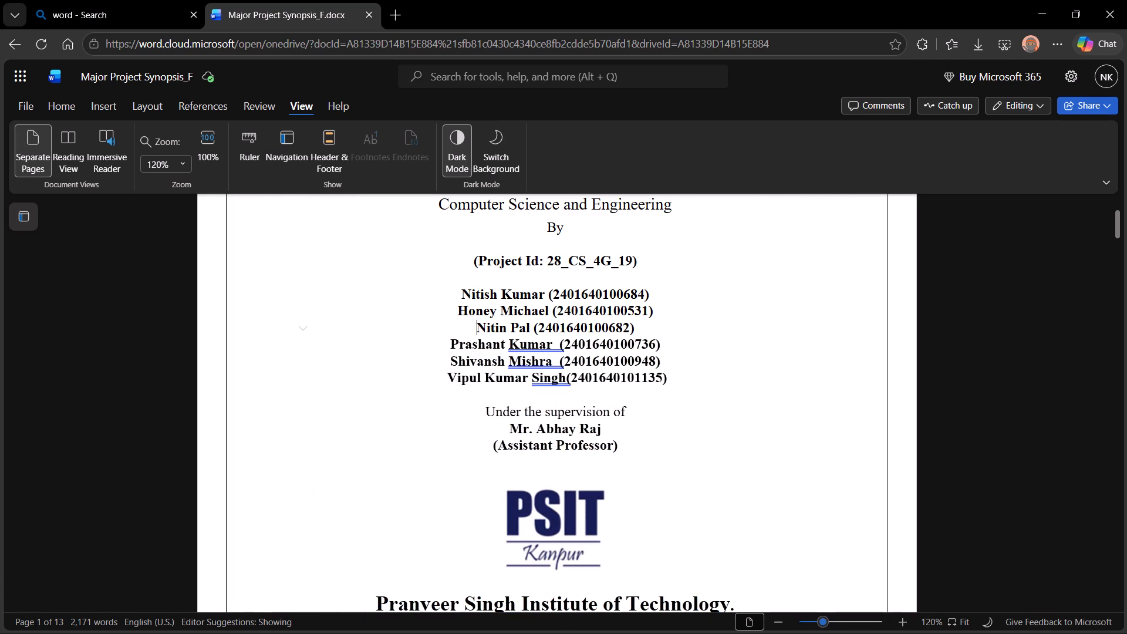
pyautogui.click(367, 320)
pyautogui.click(367, 320)
# Recheck the cover page in the Word document from the SYNOPSIS title to the institute address and following page's start, finishing at 50% zoom.
pyautogui.scroll(3, 447, 301)
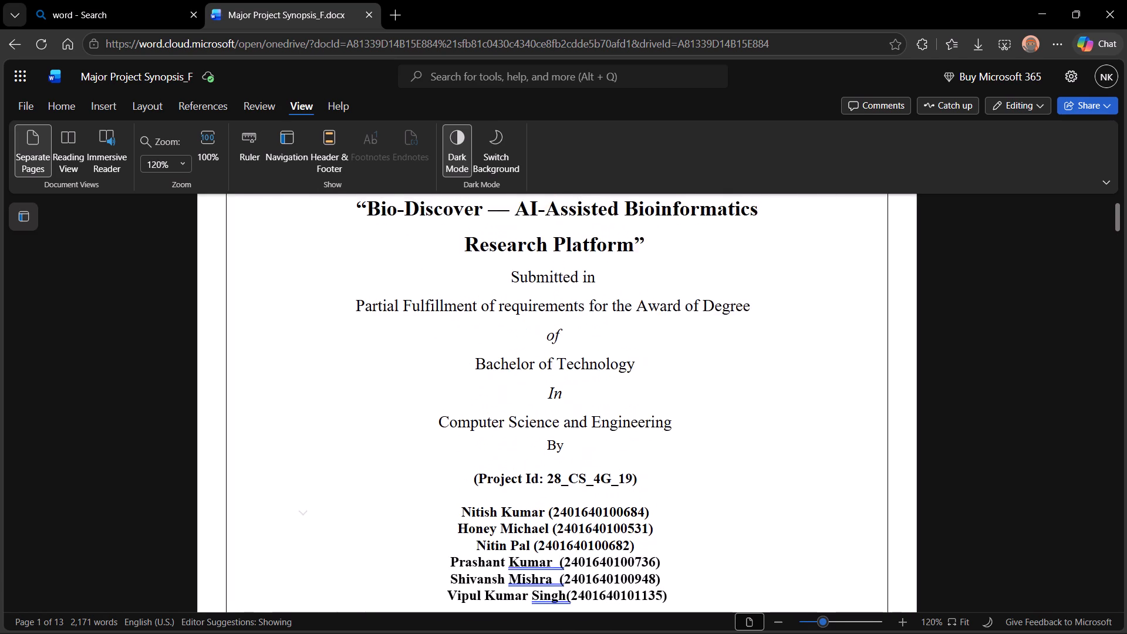
pyautogui.scroll(2, 447, 301)
pyautogui.click(447, 301)
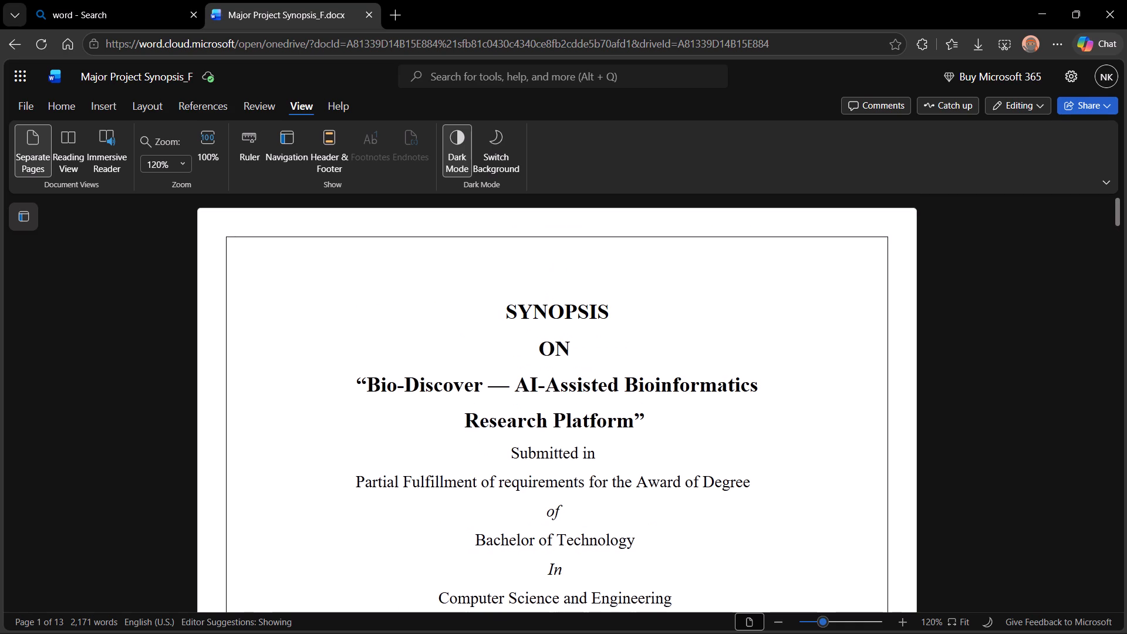
pyautogui.scroll(-1, 447, 301)
pyautogui.click(383, 457)
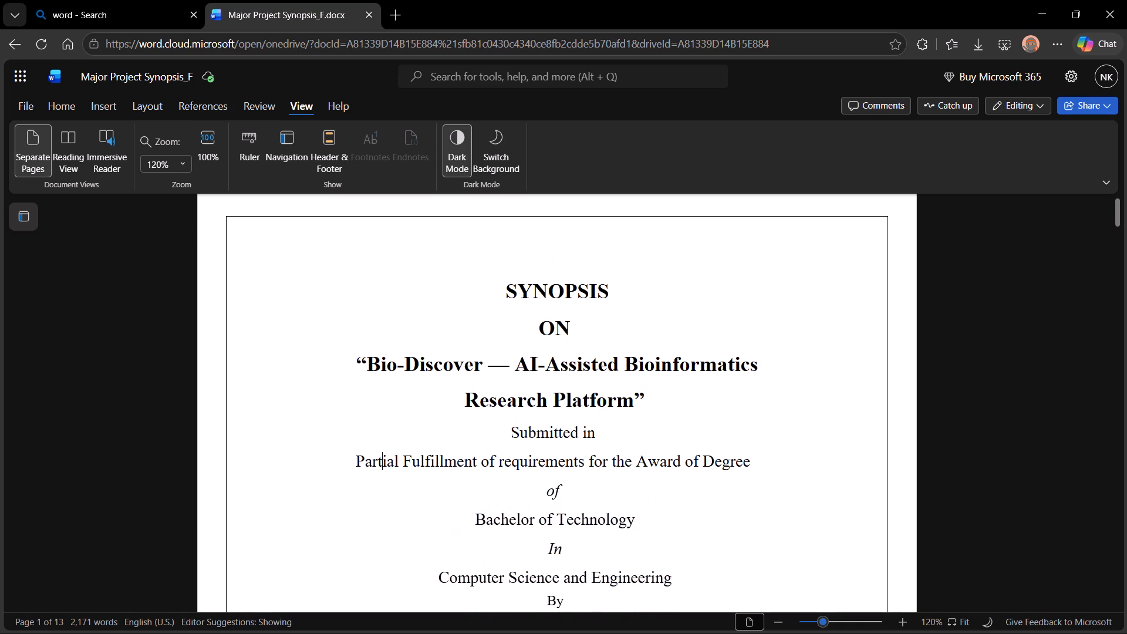
pyautogui.click(369, 503)
pyautogui.scroll(-3, 369, 503)
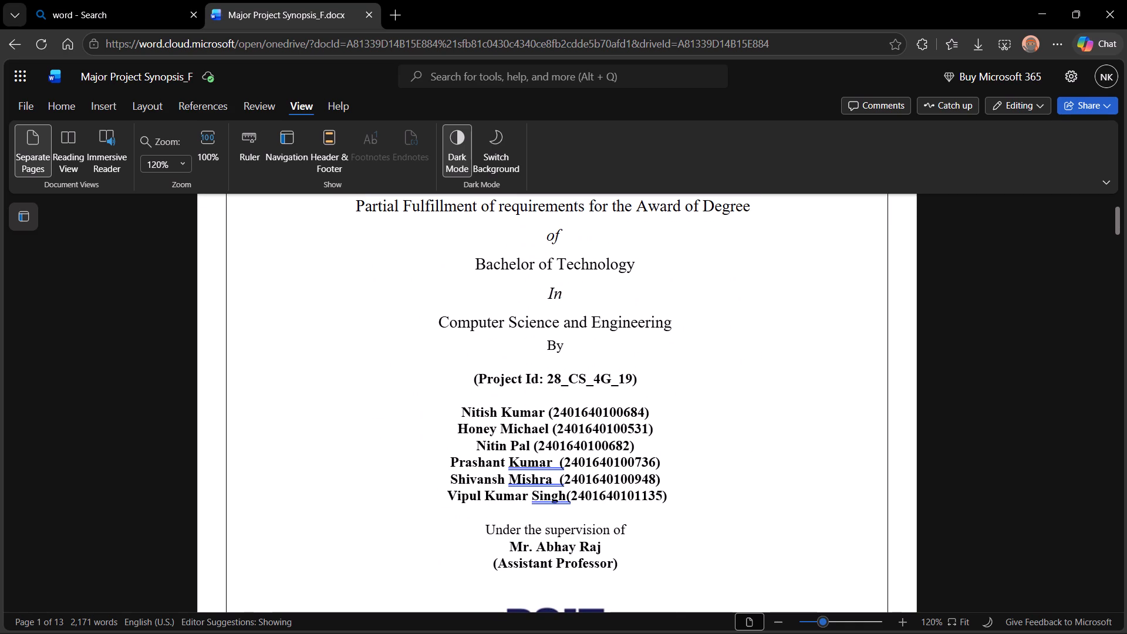
pyautogui.click(552, 559)
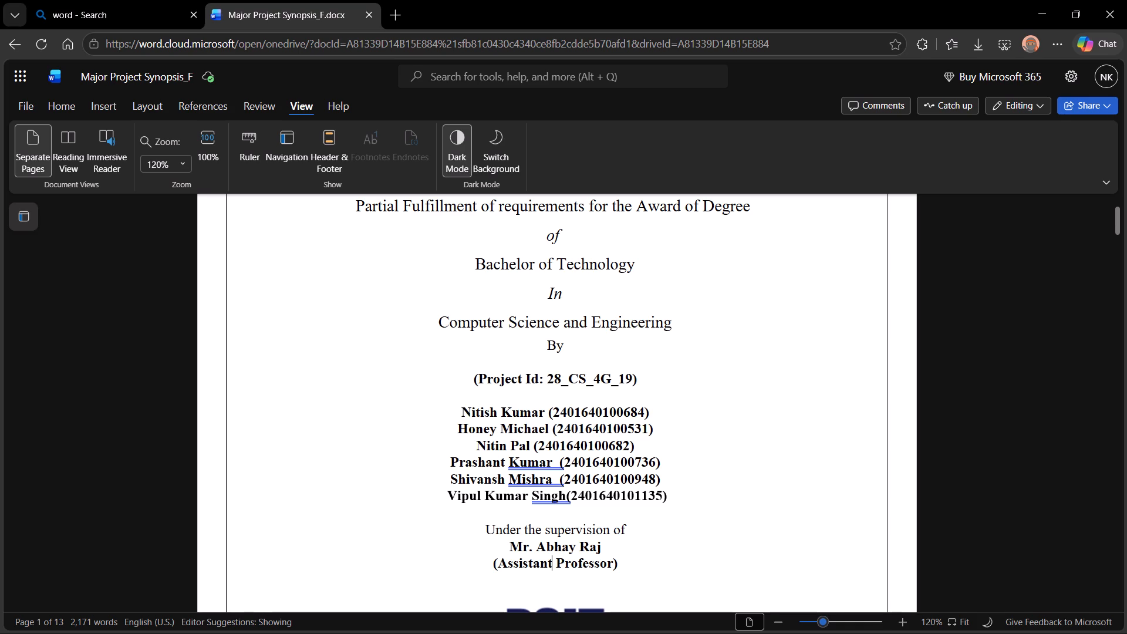
pyautogui.press('Right')
pyautogui.scroll(-3, 600, 376)
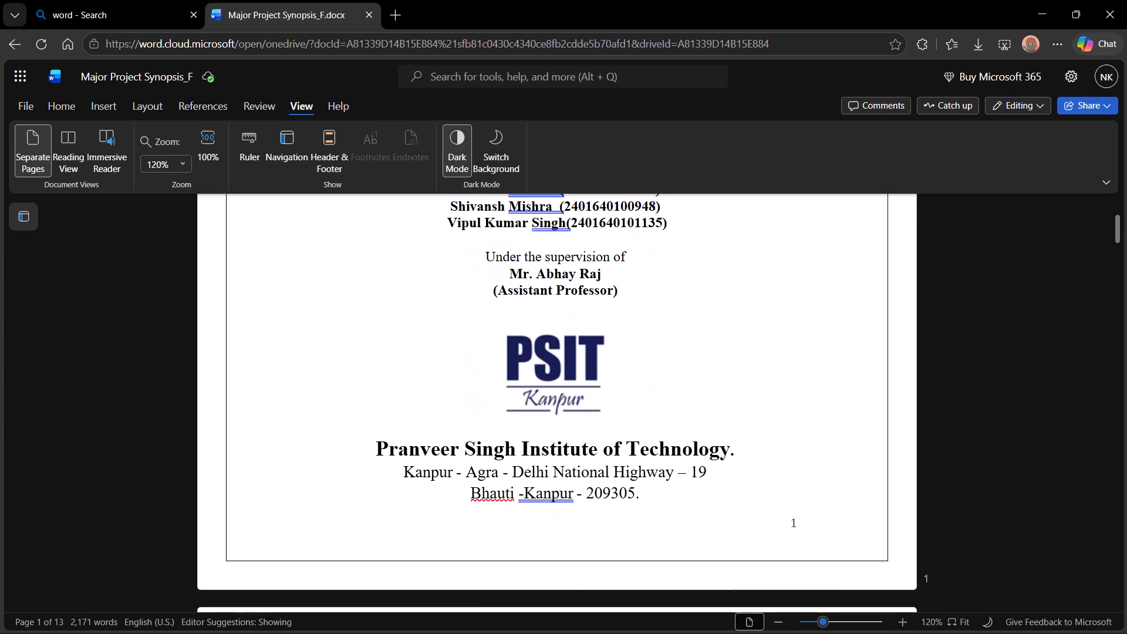
pyautogui.scroll(2, 600, 376)
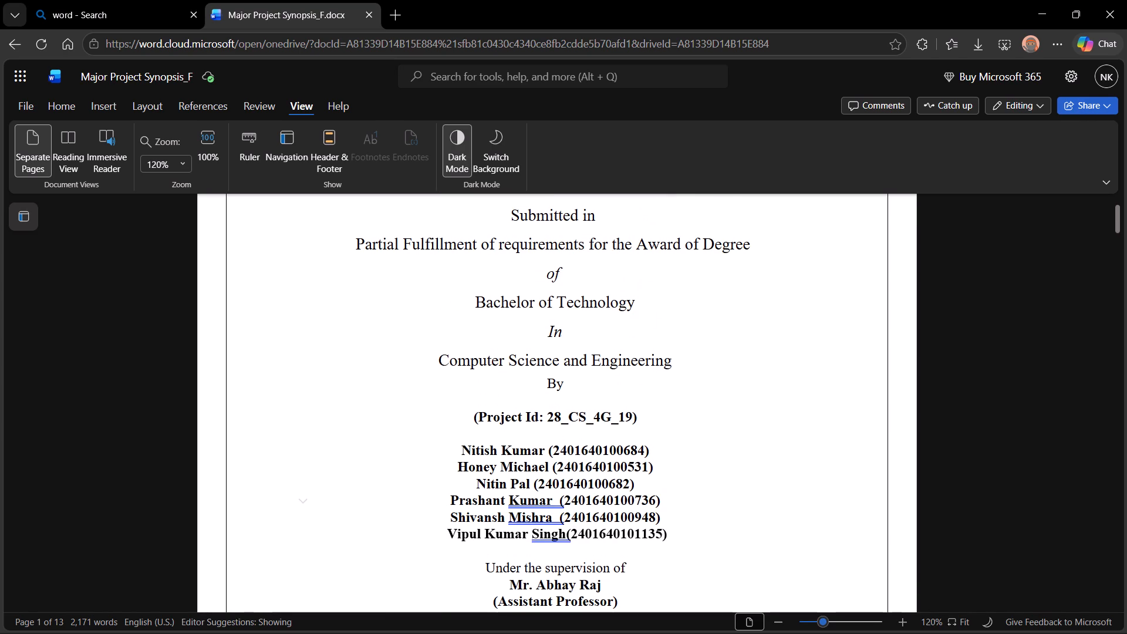
pyautogui.click(643, 528)
pyautogui.click(693, 519)
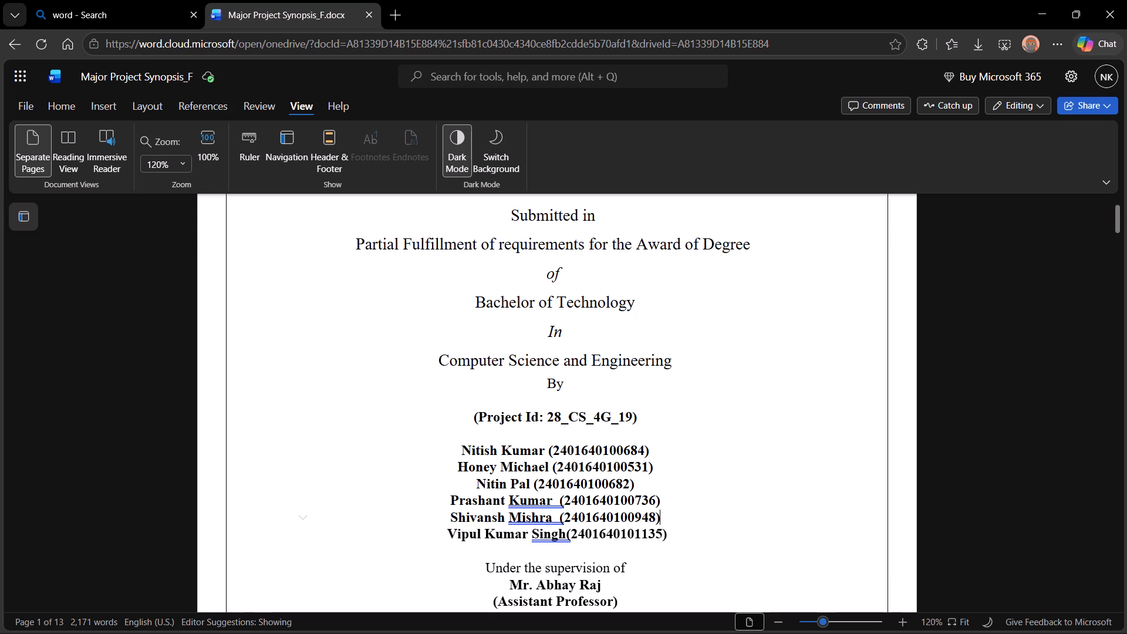
pyautogui.scroll(3, 693, 519)
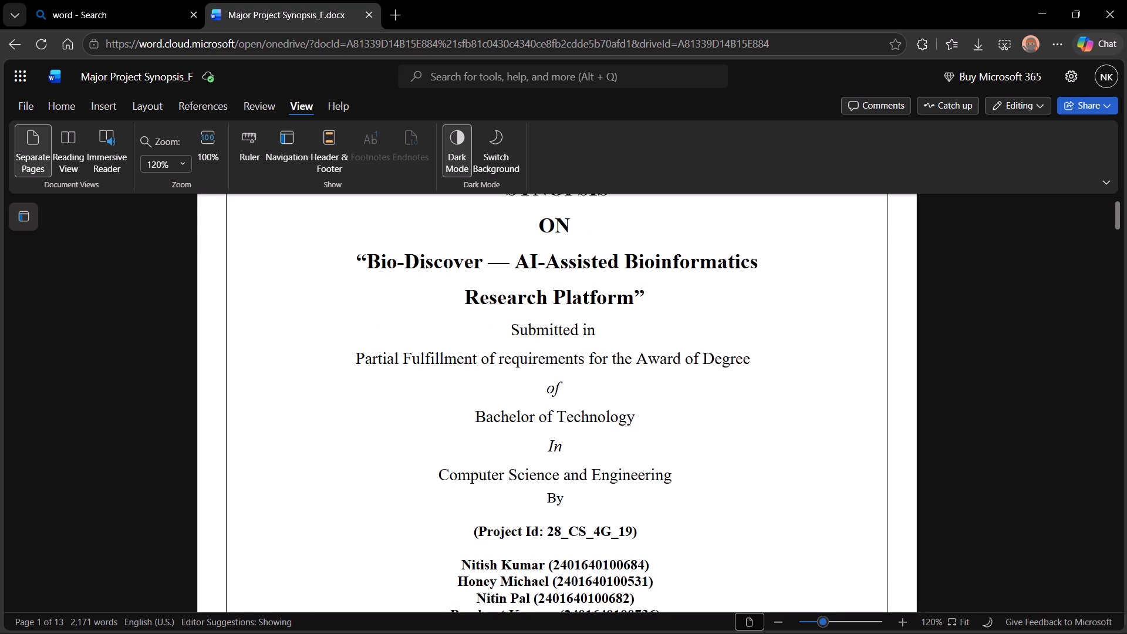
pyautogui.scroll(-6, 693, 519)
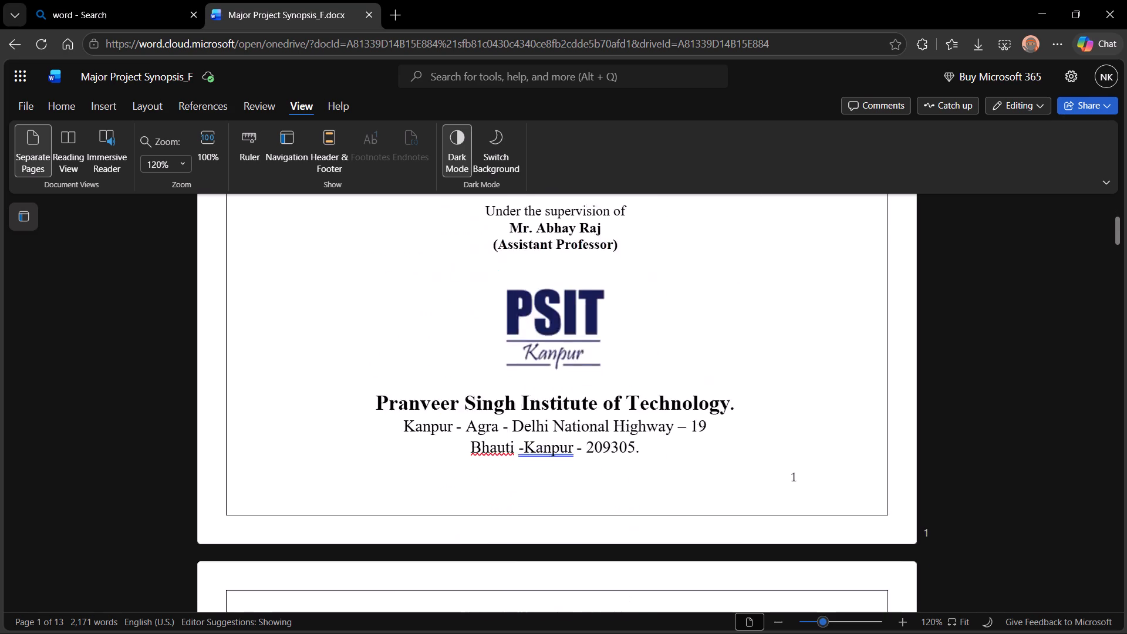
pyautogui.scroll(-1, 693, 519)
pyautogui.scroll(1, 693, 519)
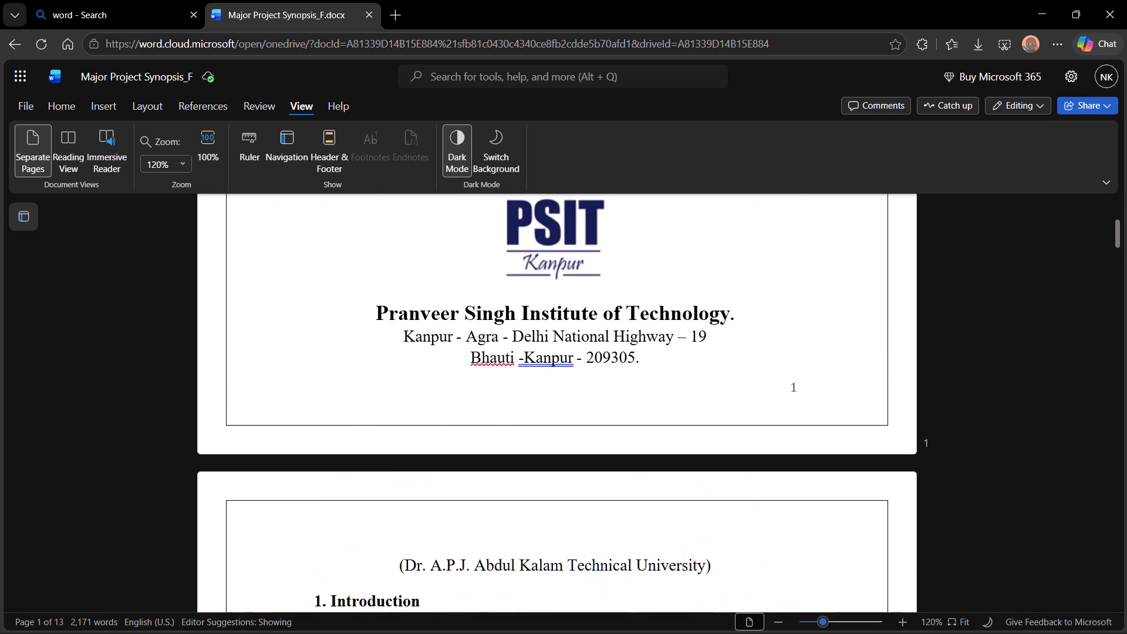
pyautogui.scroll(5, 693, 519)
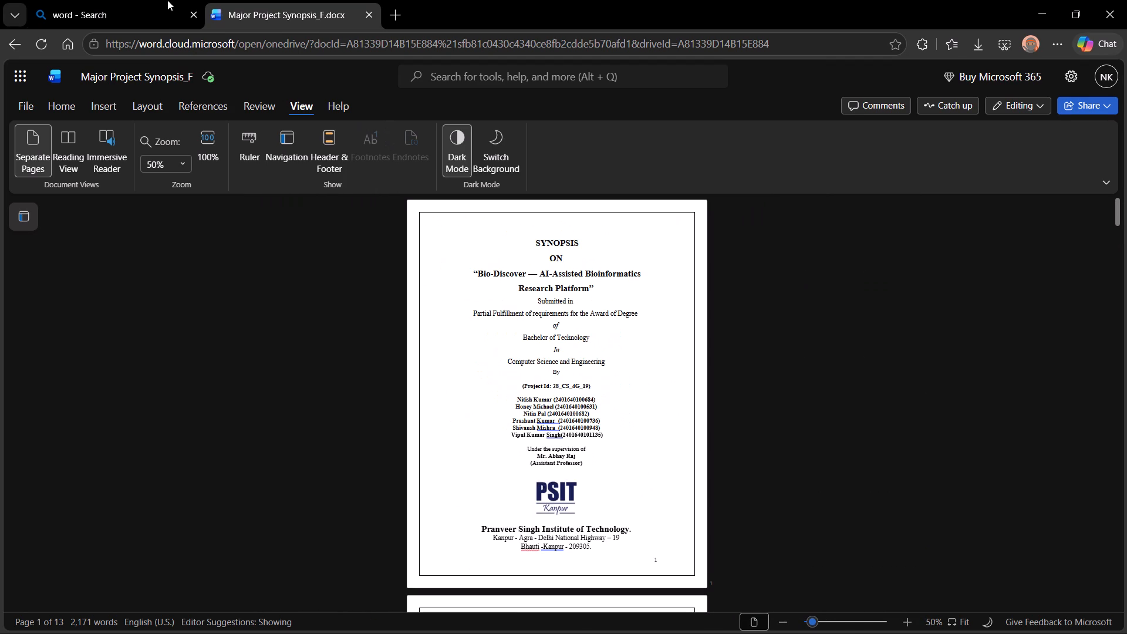
# Open a new browser tab and look up Gmail to reach the mailbox.
pyautogui.click(394, 0)
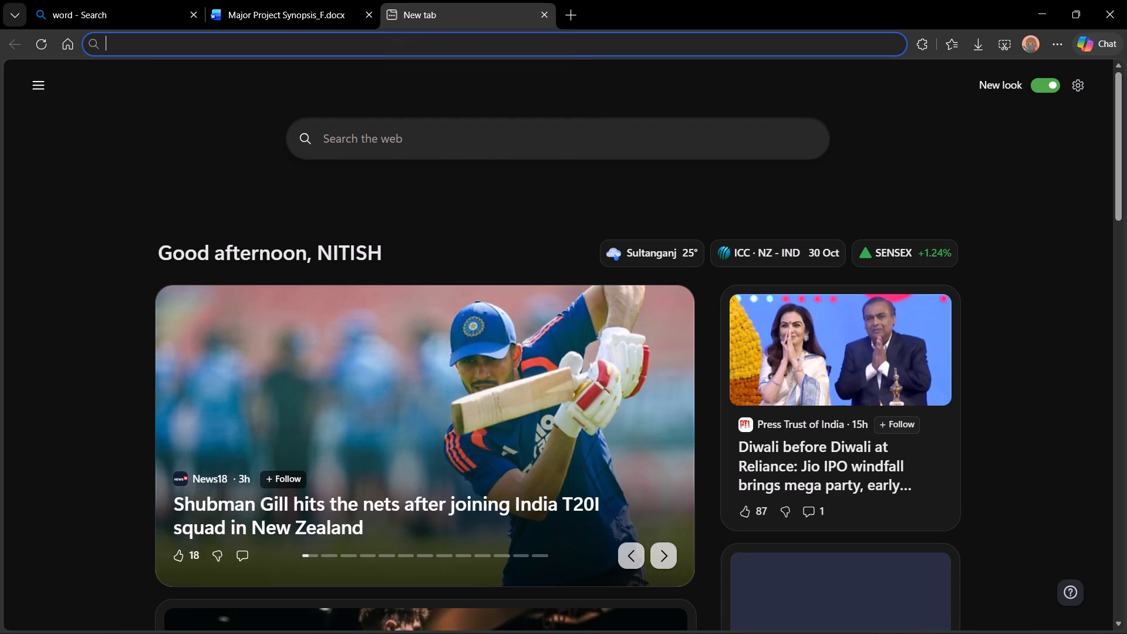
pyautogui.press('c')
pyautogui.press('BackSpace')
pyautogui.press('BackSpace')
pyautogui.press('BackSpace')
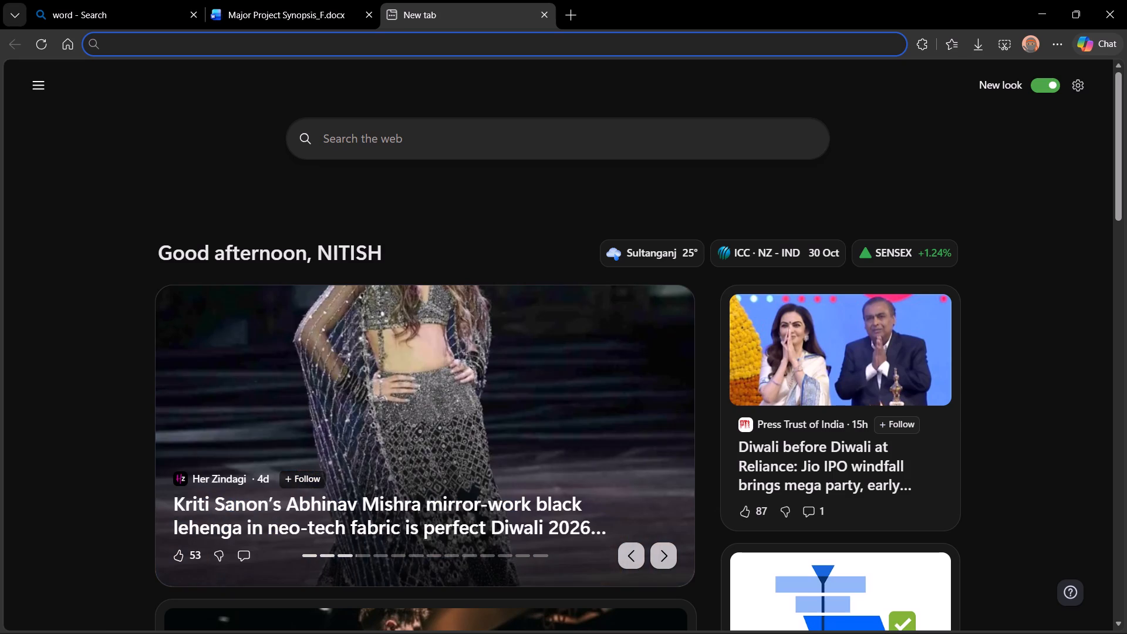
pyautogui.press('BackSpace')
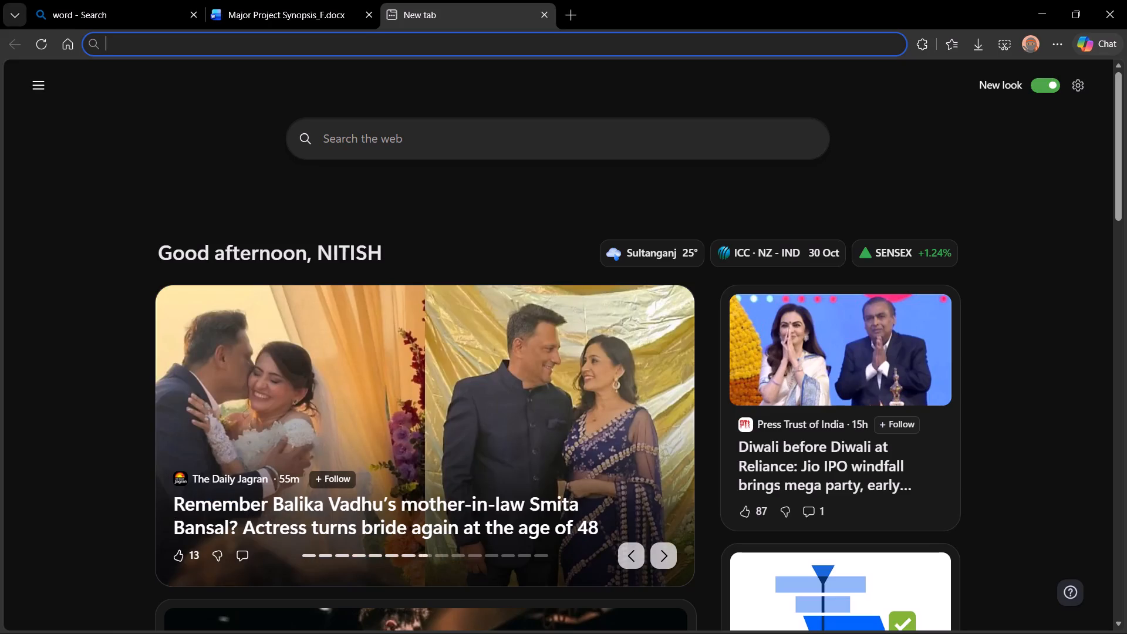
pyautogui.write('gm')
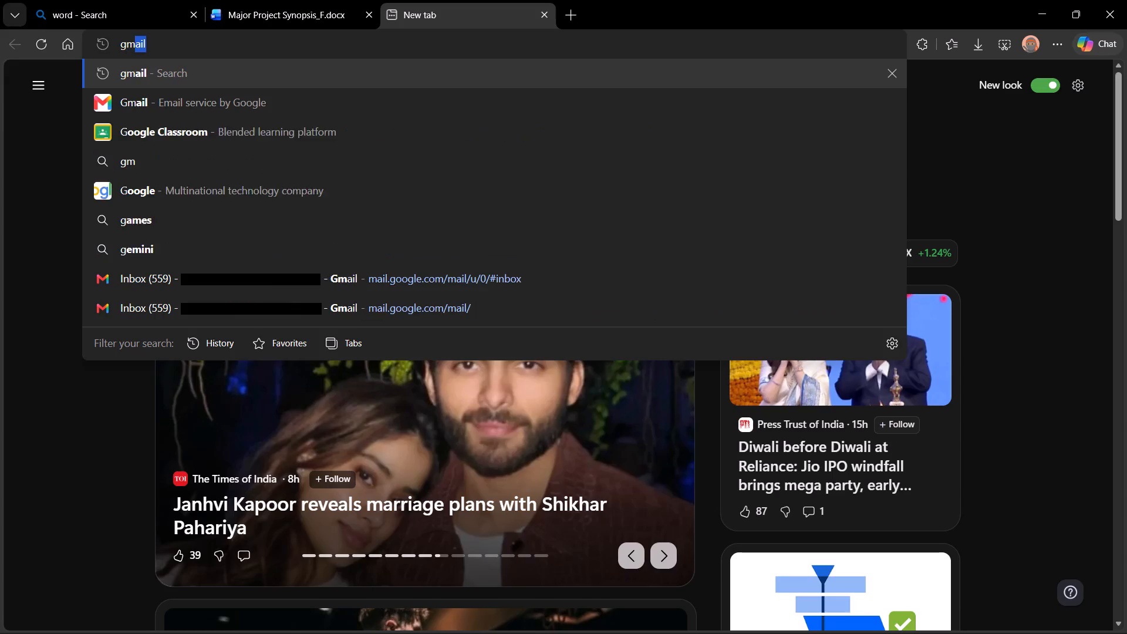
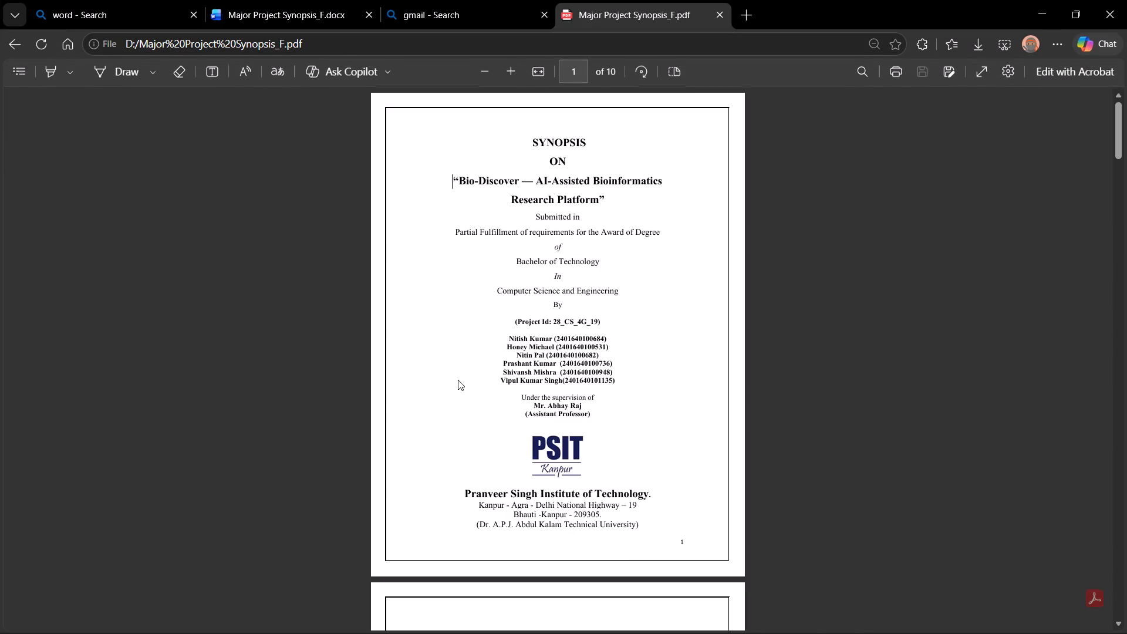
# Look through the exported synopsis PDF from the cover page to the Tools/Technology Used section.
pyautogui.scroll(-13, 458, 380)
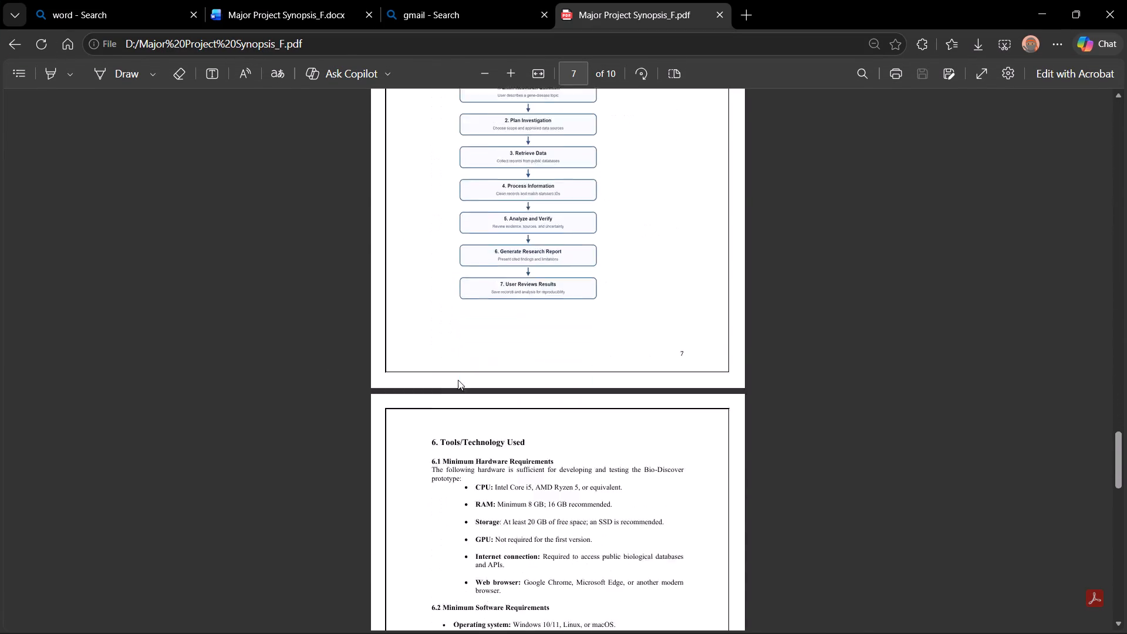
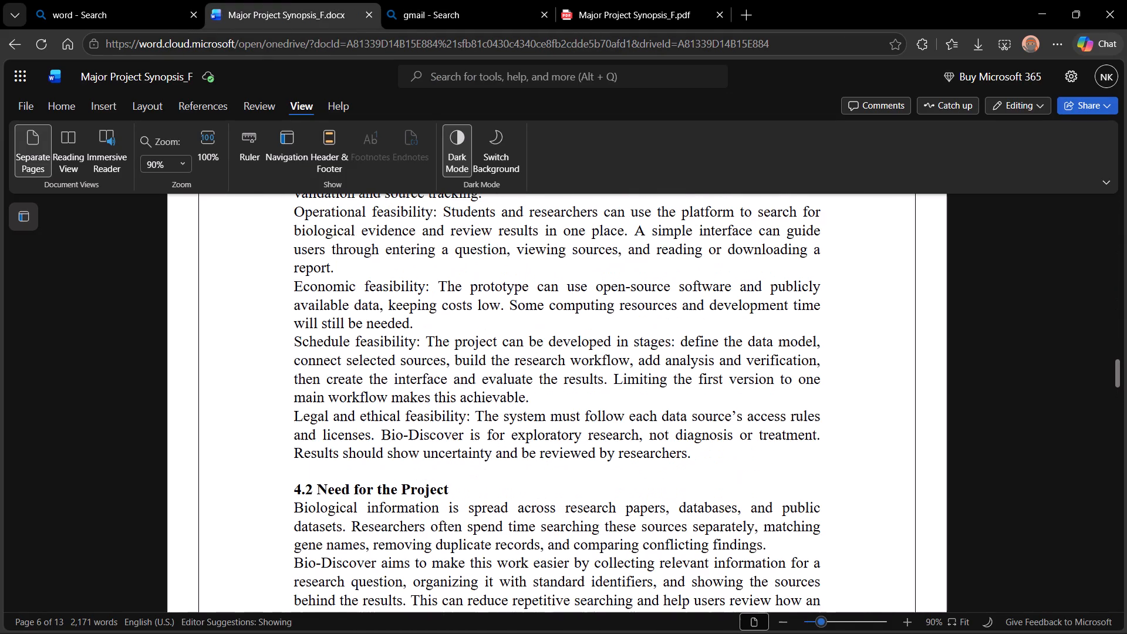
# Find the Bio-Discover Research Workflow diagram in the Word document and try to nudge it toward the right side of its page.
pyautogui.scroll(8, 526, 230)
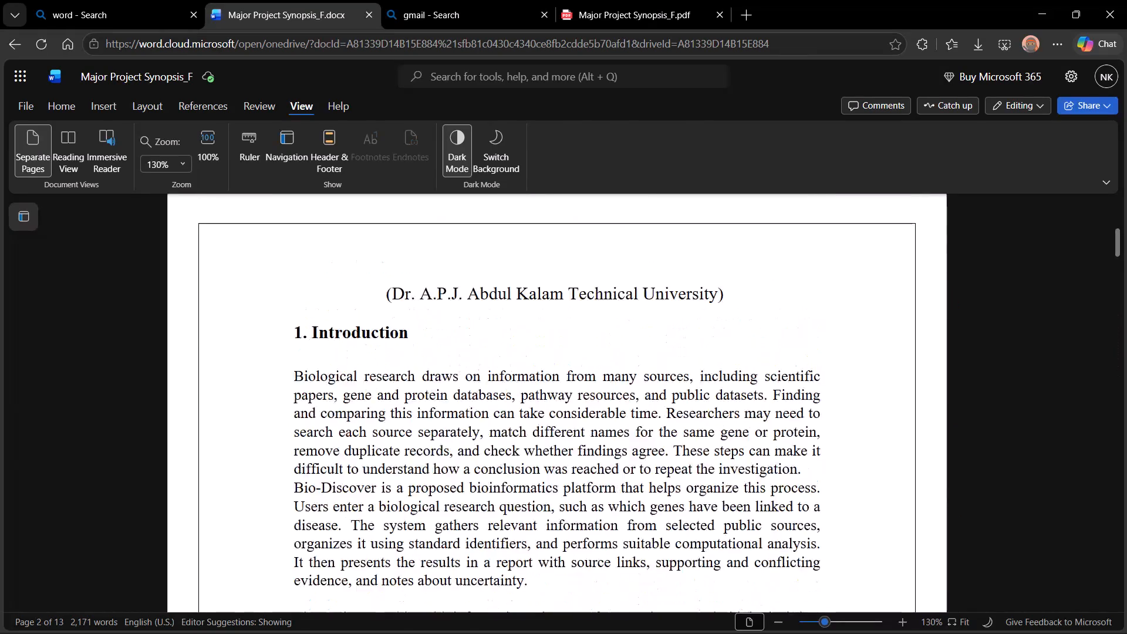
pyautogui.scroll(6, 526, 230)
pyautogui.scroll(-16, 526, 230)
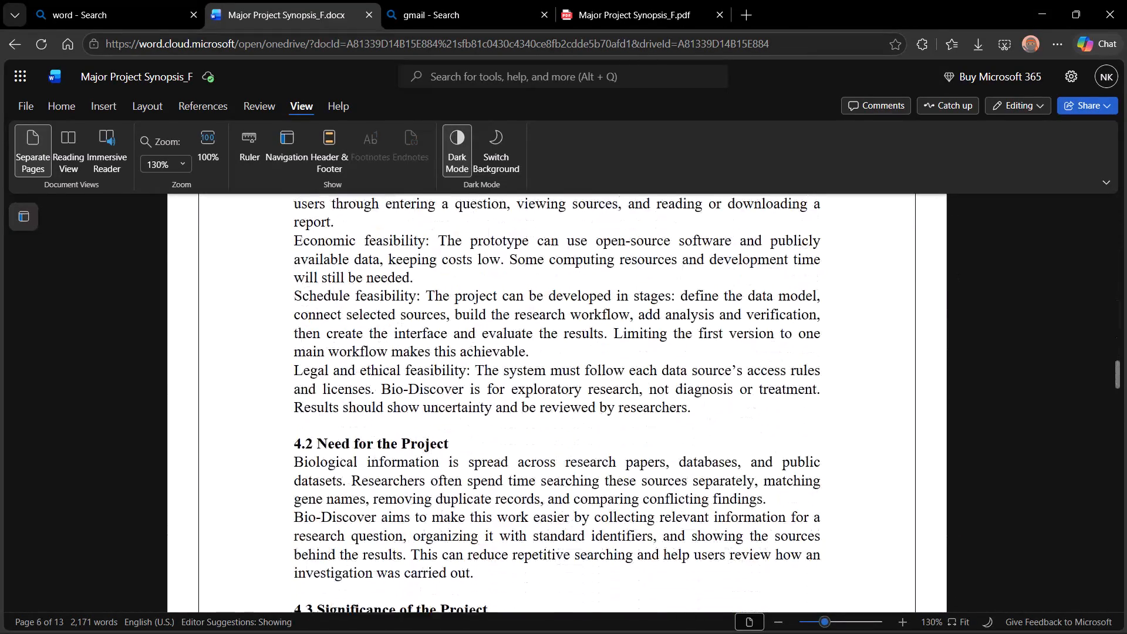
pyautogui.scroll(-8, 526, 230)
pyautogui.scroll(8, 526, 230)
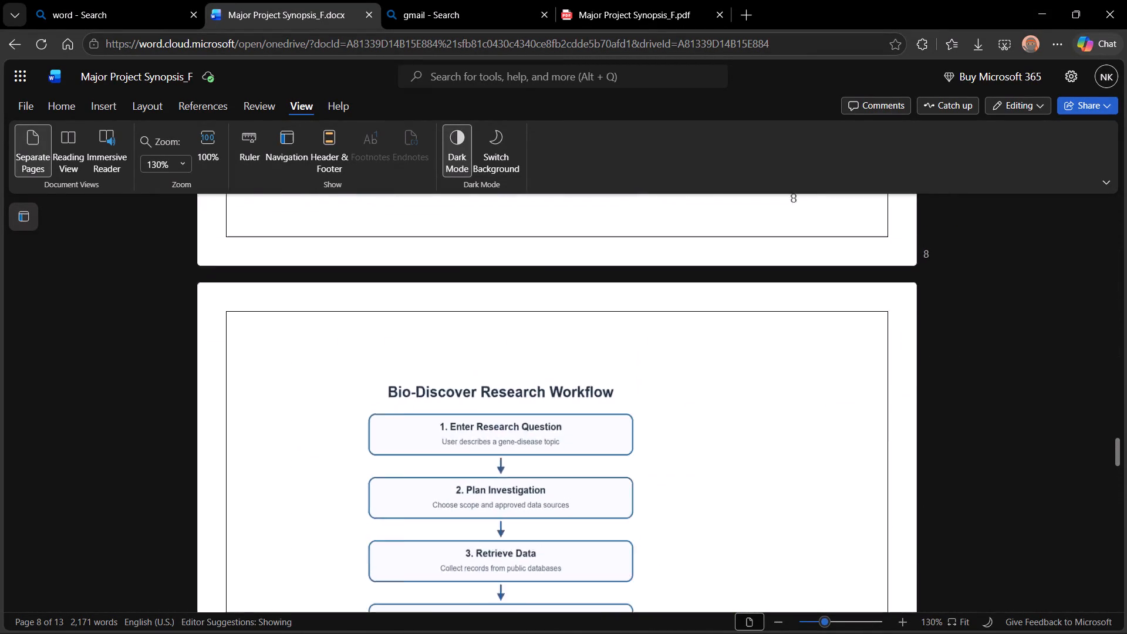
pyautogui.click(519, 402)
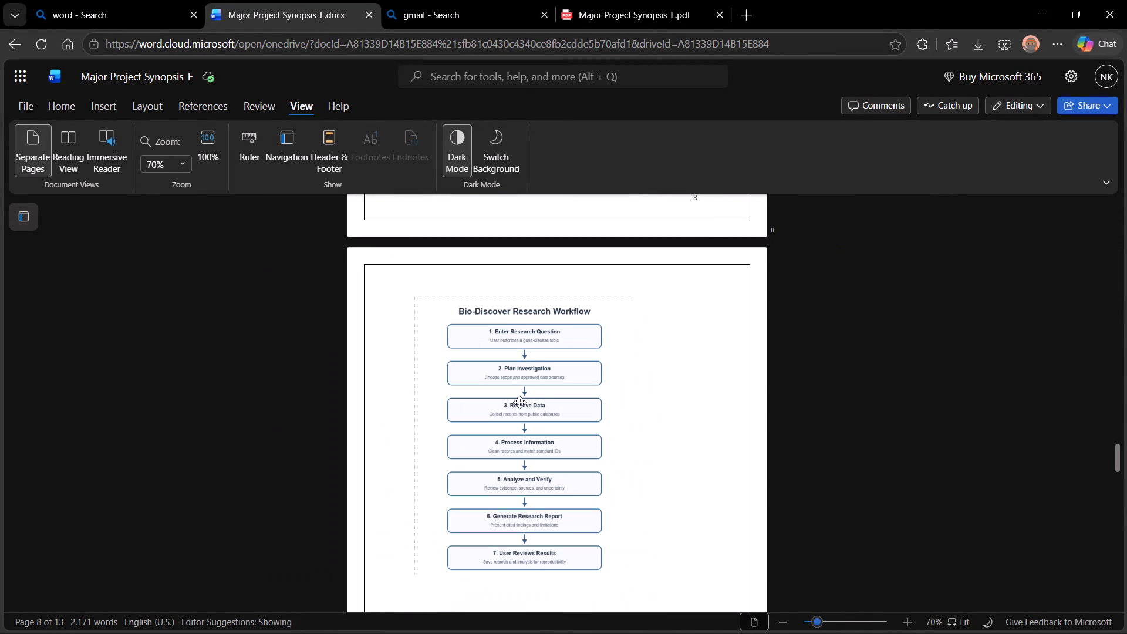
pyautogui.press('Right')
pyautogui.press('Right')
pyautogui.press('Right')
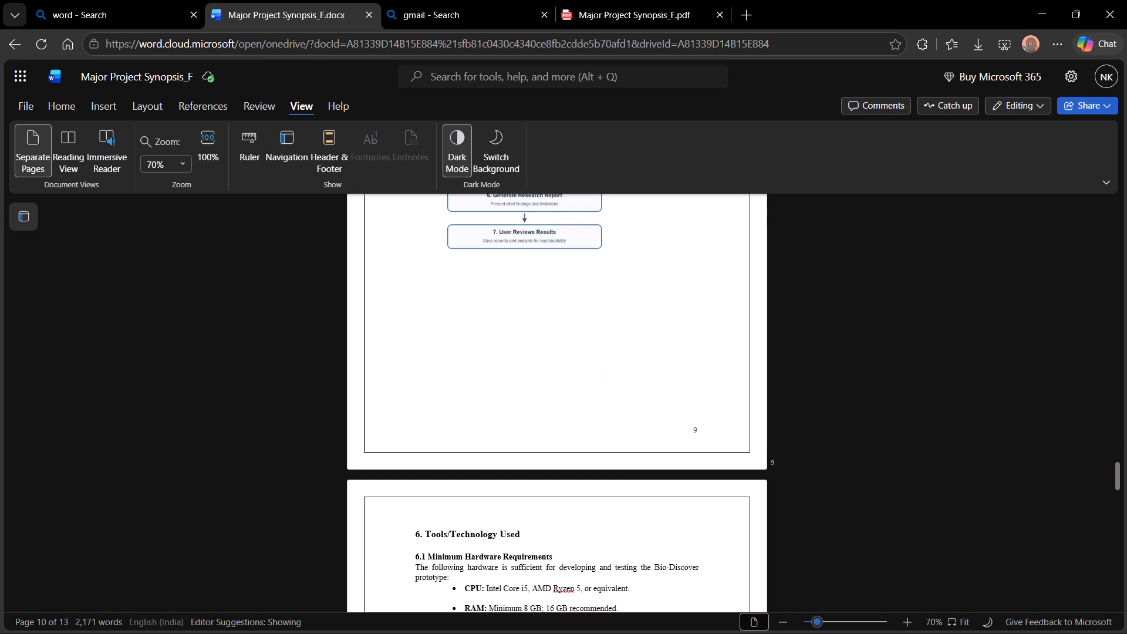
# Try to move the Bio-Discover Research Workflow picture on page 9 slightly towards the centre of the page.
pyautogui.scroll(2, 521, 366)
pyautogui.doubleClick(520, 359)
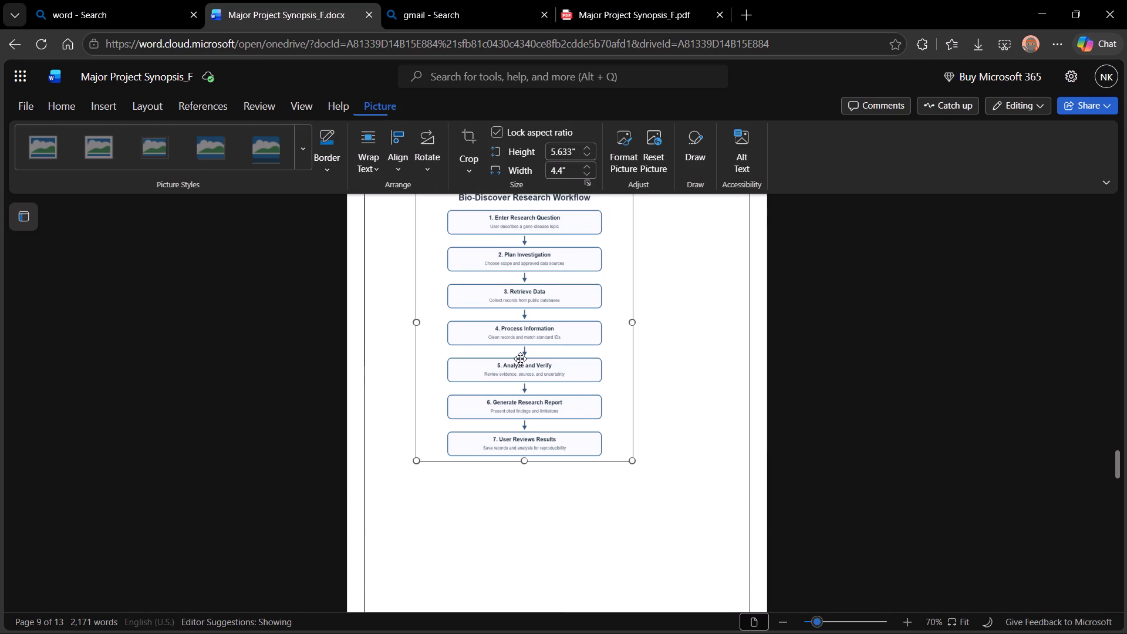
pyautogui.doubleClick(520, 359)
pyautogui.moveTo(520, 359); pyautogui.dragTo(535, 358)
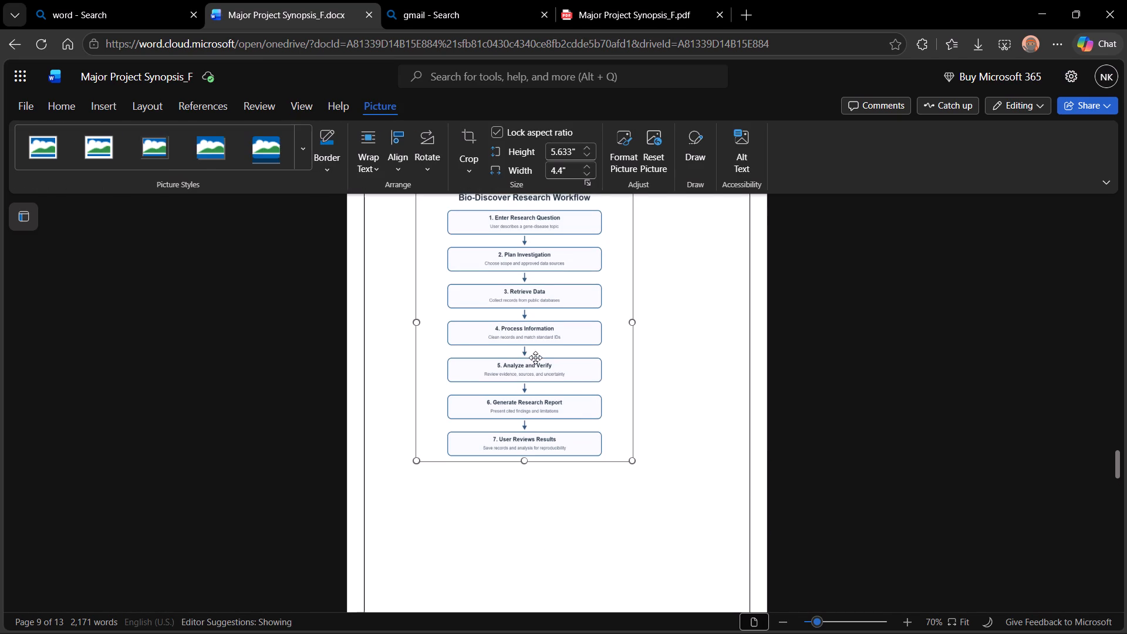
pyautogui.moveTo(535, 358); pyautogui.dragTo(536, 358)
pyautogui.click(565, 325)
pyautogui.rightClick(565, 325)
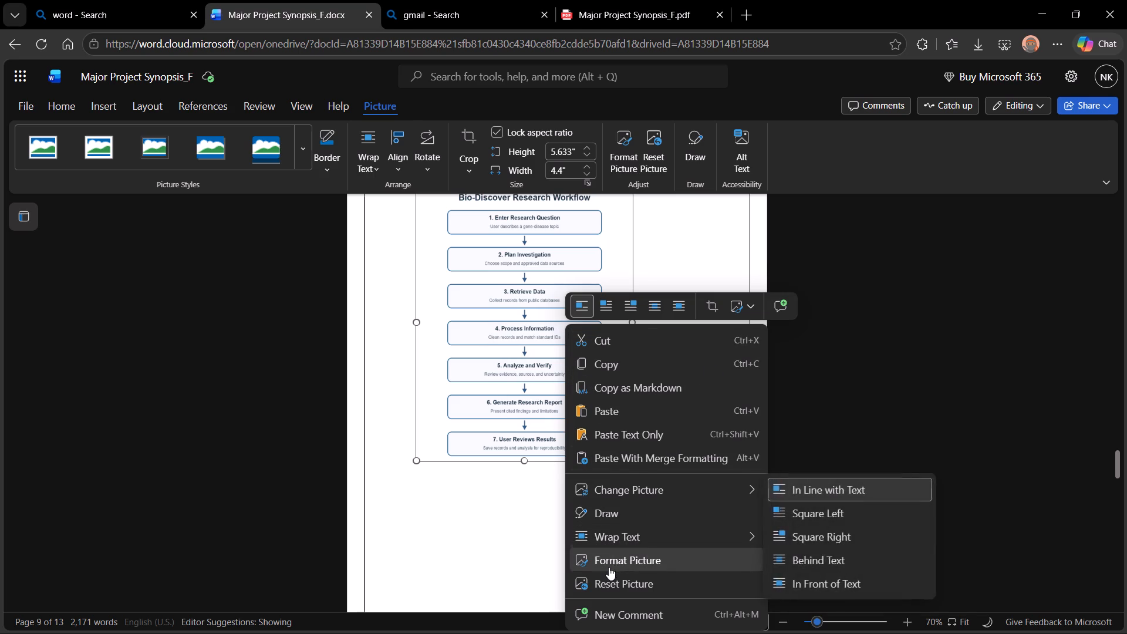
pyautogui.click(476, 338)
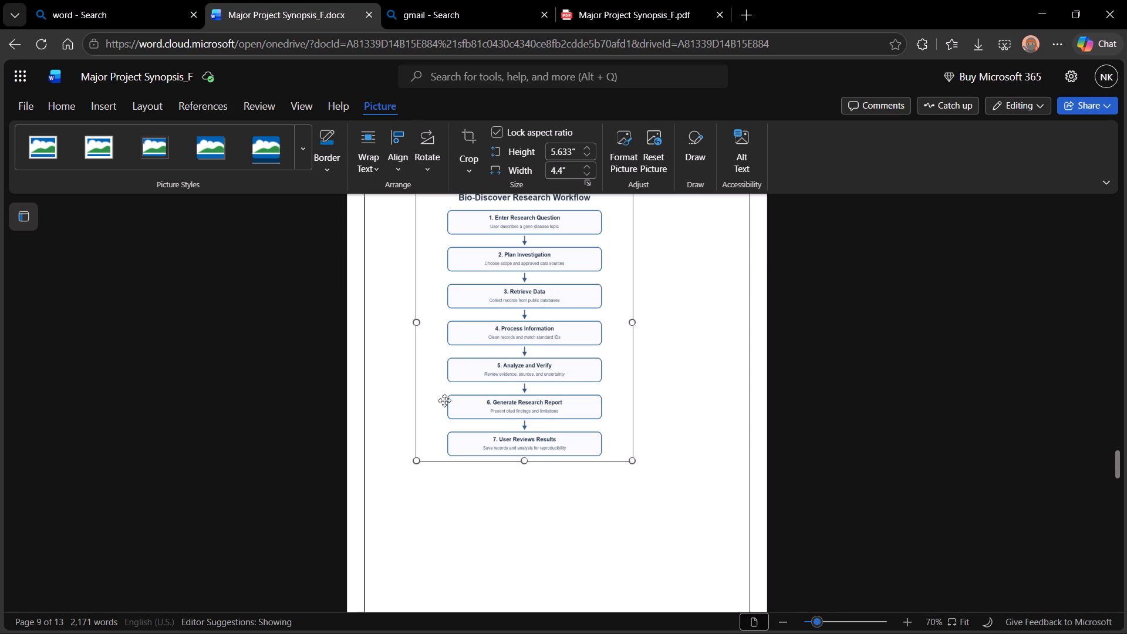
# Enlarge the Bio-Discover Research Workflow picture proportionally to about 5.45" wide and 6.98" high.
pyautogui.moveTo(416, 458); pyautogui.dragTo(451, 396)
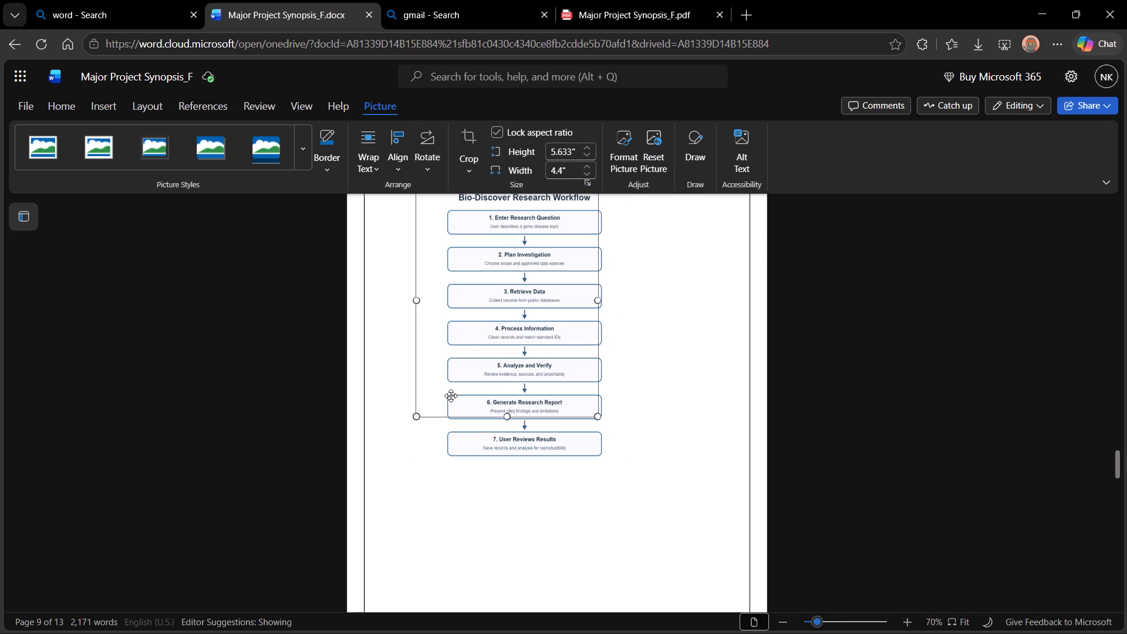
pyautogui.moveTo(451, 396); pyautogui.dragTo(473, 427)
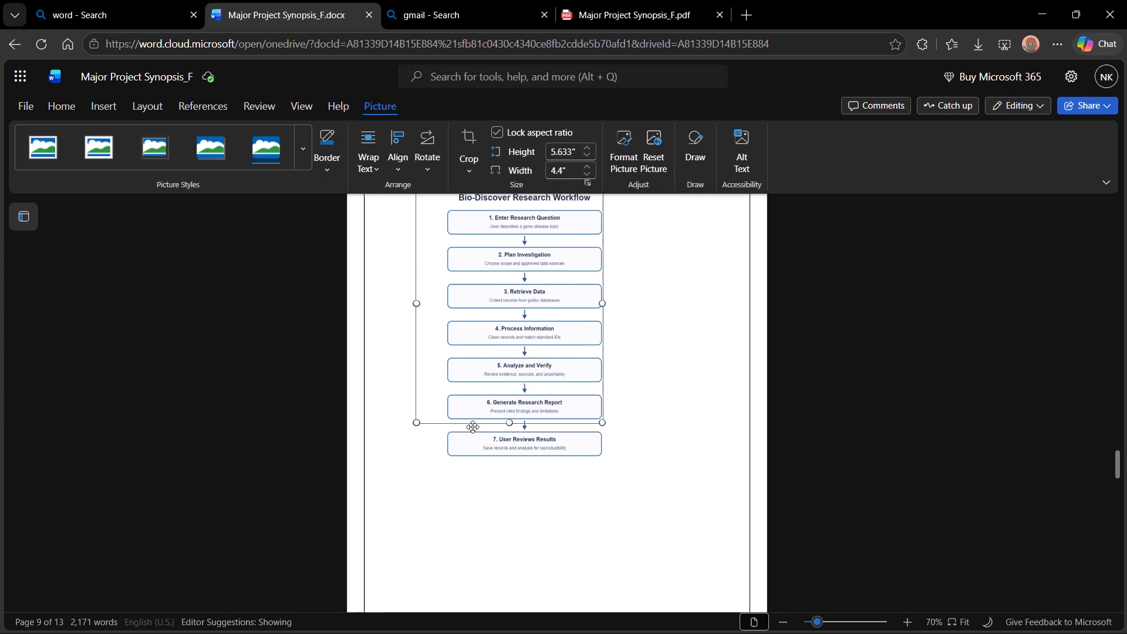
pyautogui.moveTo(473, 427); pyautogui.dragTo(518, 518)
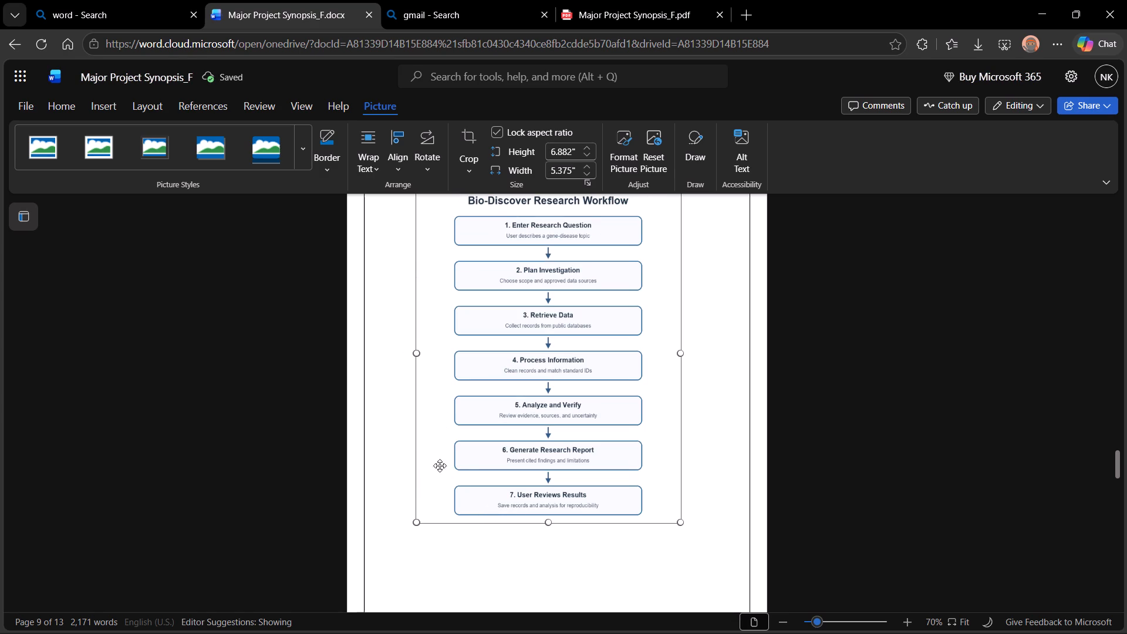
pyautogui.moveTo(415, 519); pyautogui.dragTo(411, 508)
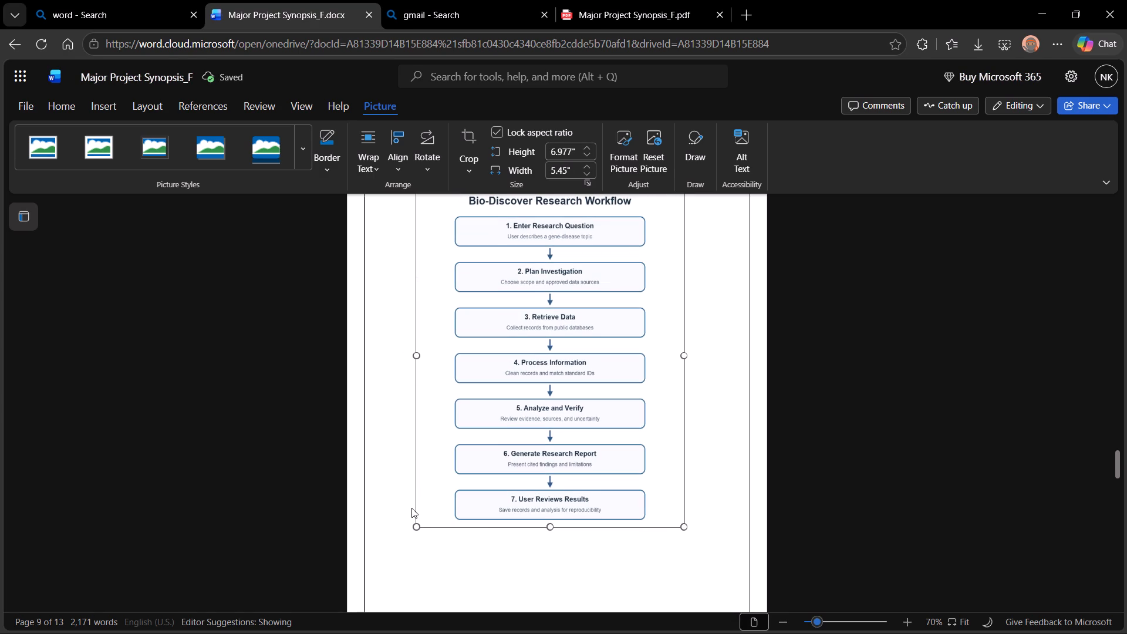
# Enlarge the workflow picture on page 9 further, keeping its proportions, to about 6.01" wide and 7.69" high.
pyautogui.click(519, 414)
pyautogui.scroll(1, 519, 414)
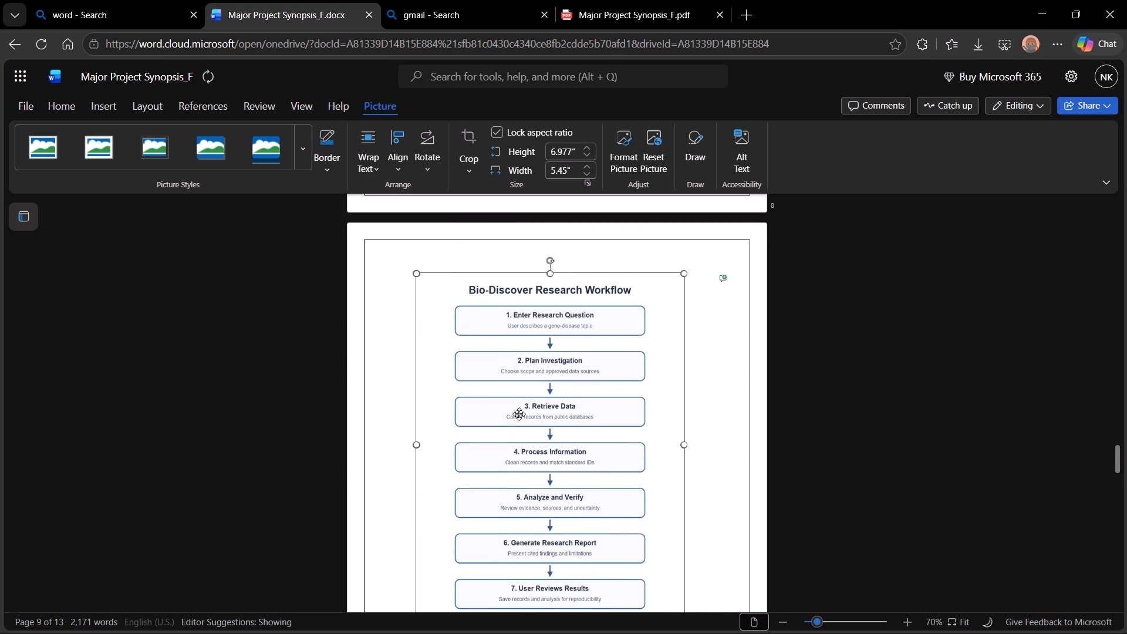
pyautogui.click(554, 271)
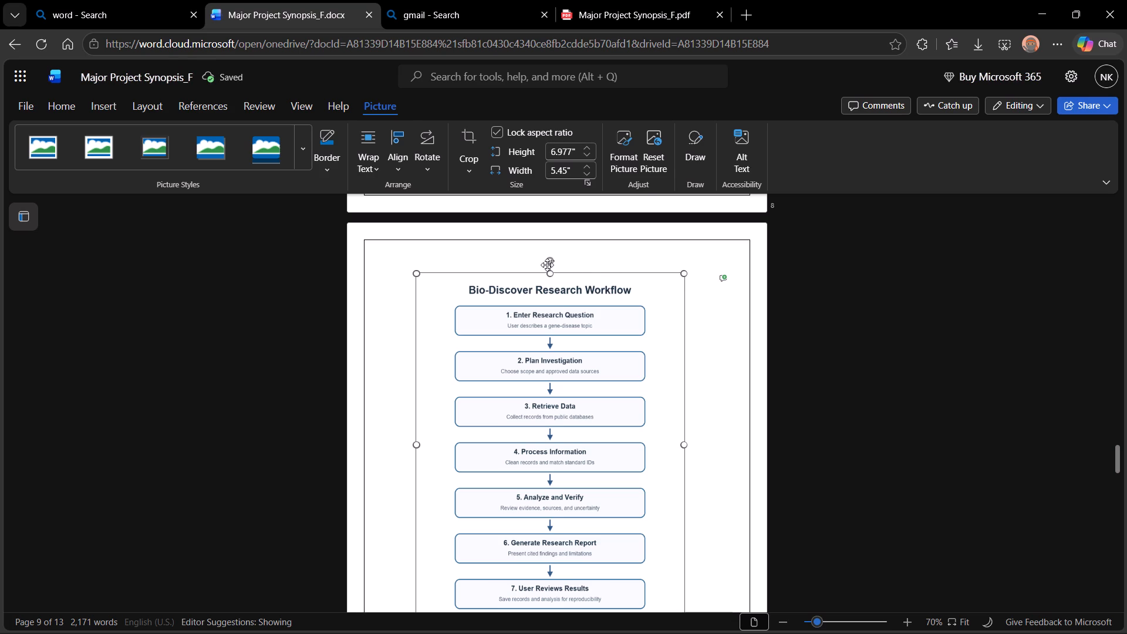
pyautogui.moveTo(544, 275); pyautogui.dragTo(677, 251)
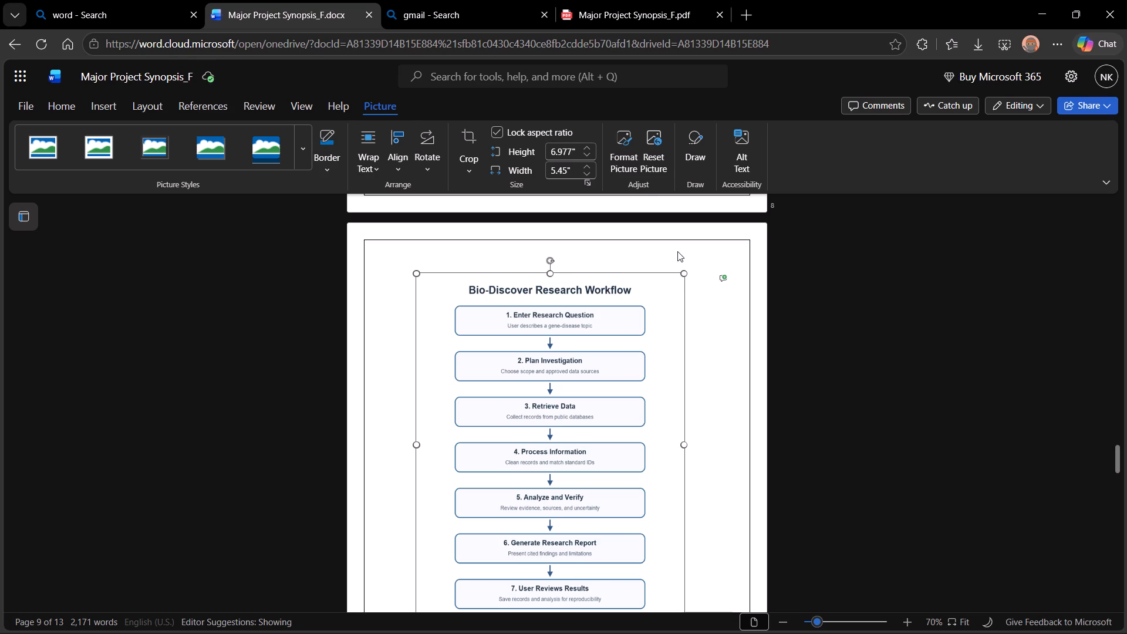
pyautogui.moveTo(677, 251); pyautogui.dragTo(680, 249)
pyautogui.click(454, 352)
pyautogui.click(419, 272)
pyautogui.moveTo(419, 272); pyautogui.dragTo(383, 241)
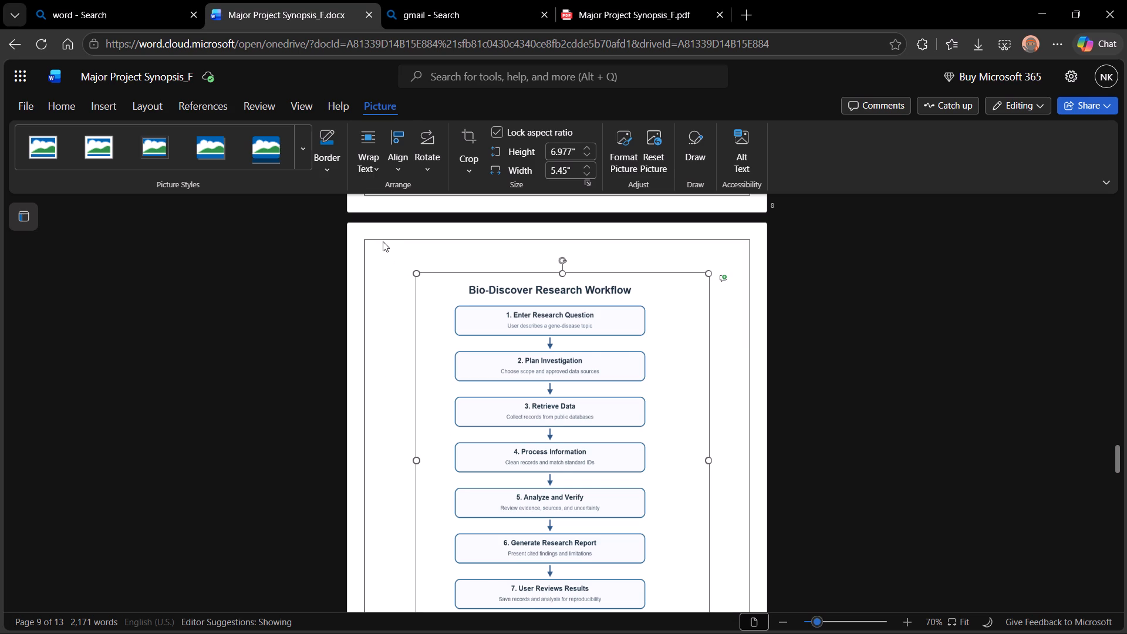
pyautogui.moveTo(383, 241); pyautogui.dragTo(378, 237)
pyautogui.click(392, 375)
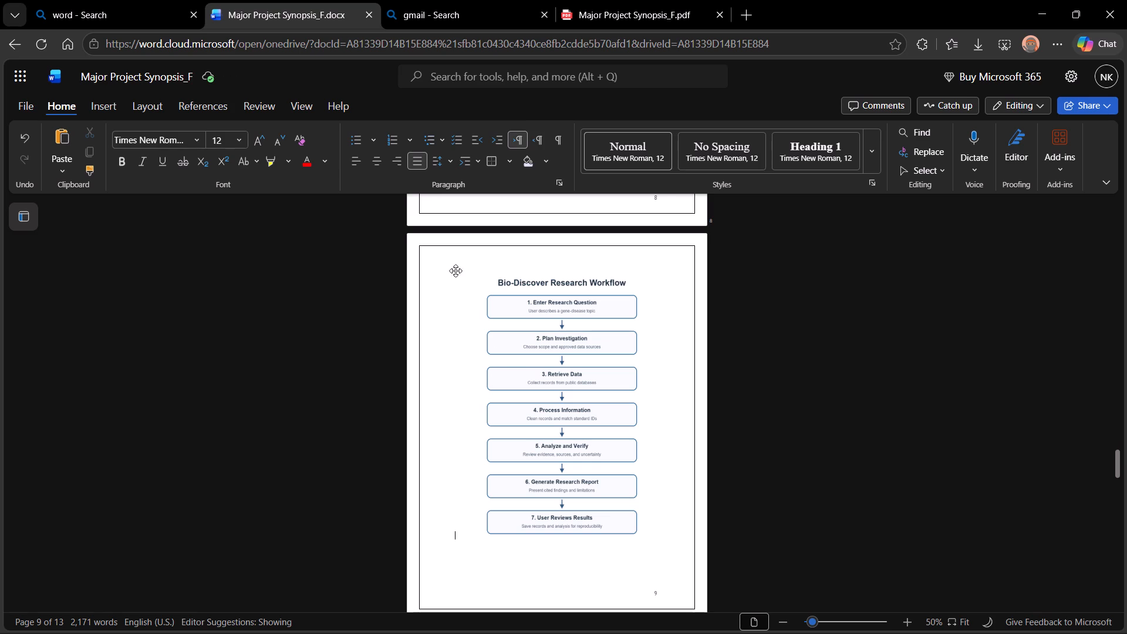
# Shrink the workflow picture on page 9 proportionally to about 5.63" wide and 7.21" high.
pyautogui.click(512, 287)
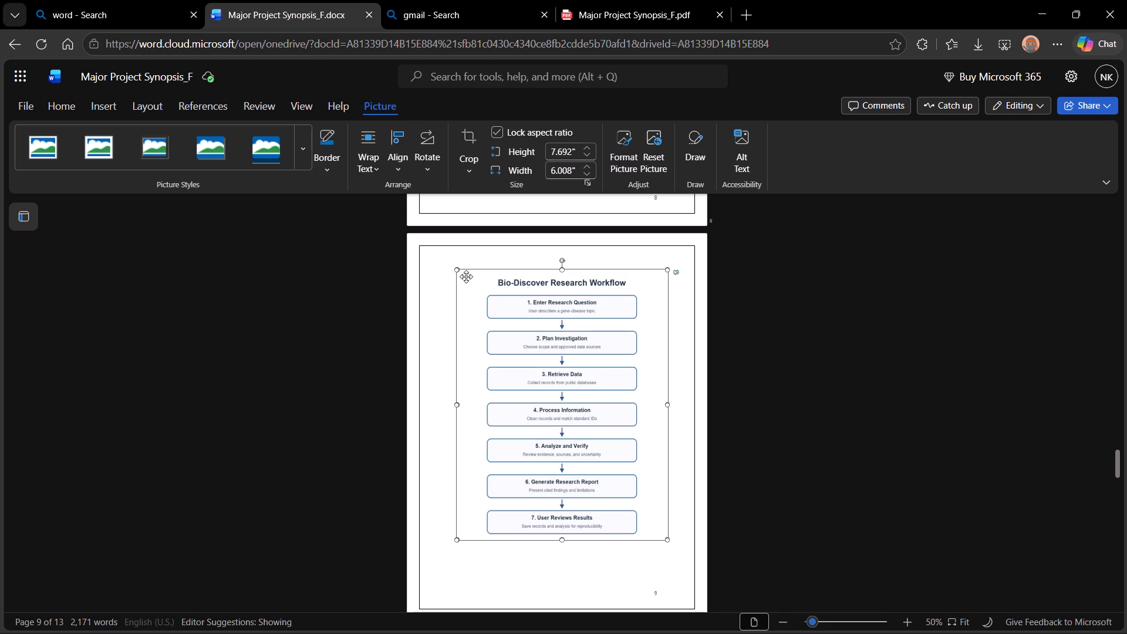
pyautogui.click(552, 395)
pyautogui.moveTo(552, 395); pyautogui.dragTo(536, 396)
pyautogui.moveTo(536, 396); pyautogui.dragTo(535, 396)
pyautogui.moveTo(456, 538); pyautogui.dragTo(463, 525)
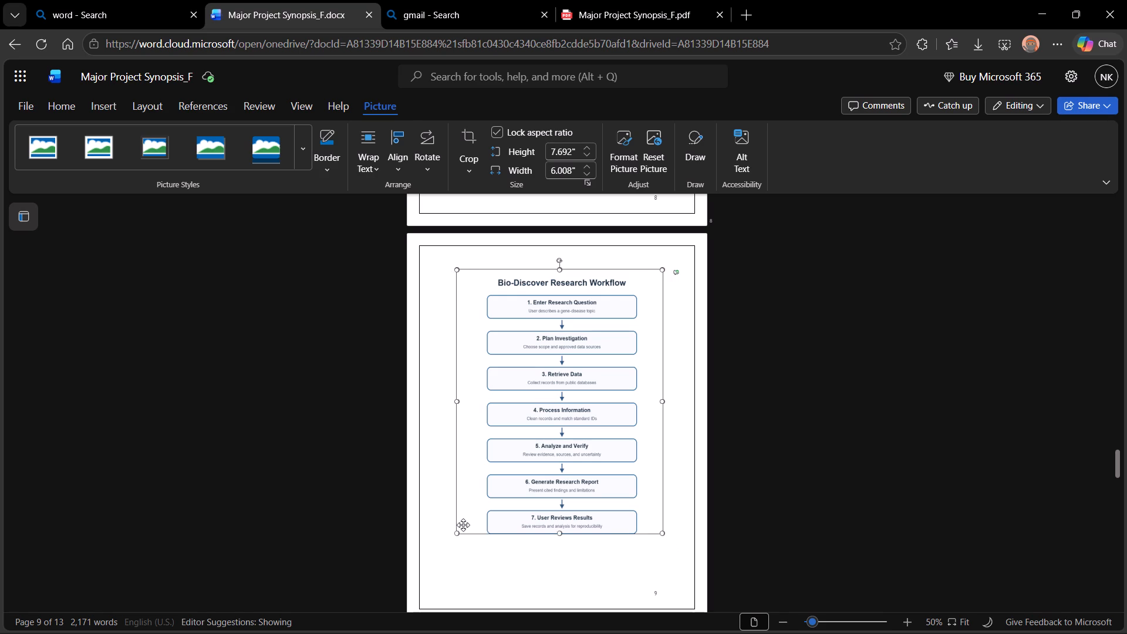
pyautogui.moveTo(463, 525); pyautogui.dragTo(487, 500)
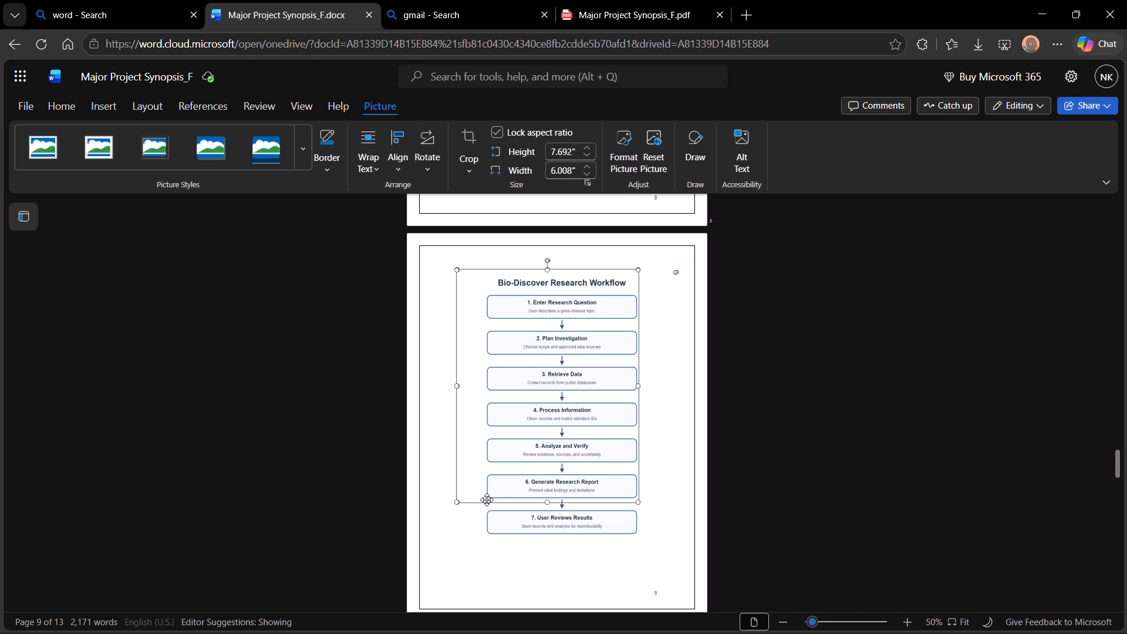
pyautogui.moveTo(487, 500); pyautogui.dragTo(484, 510)
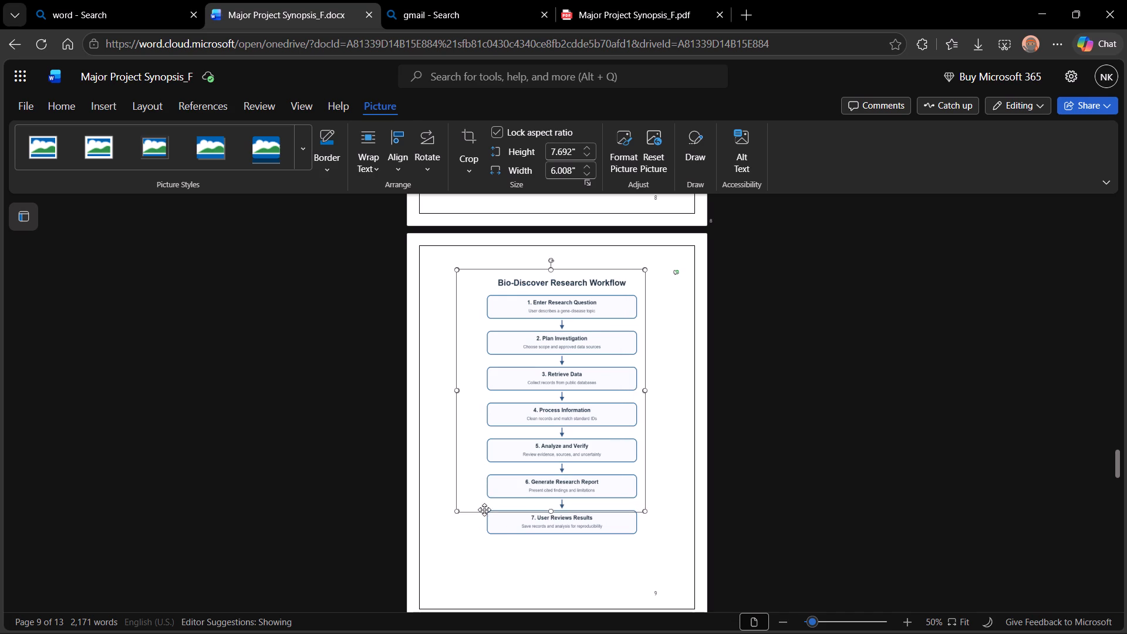
pyautogui.moveTo(484, 510); pyautogui.dragTo(546, 557)
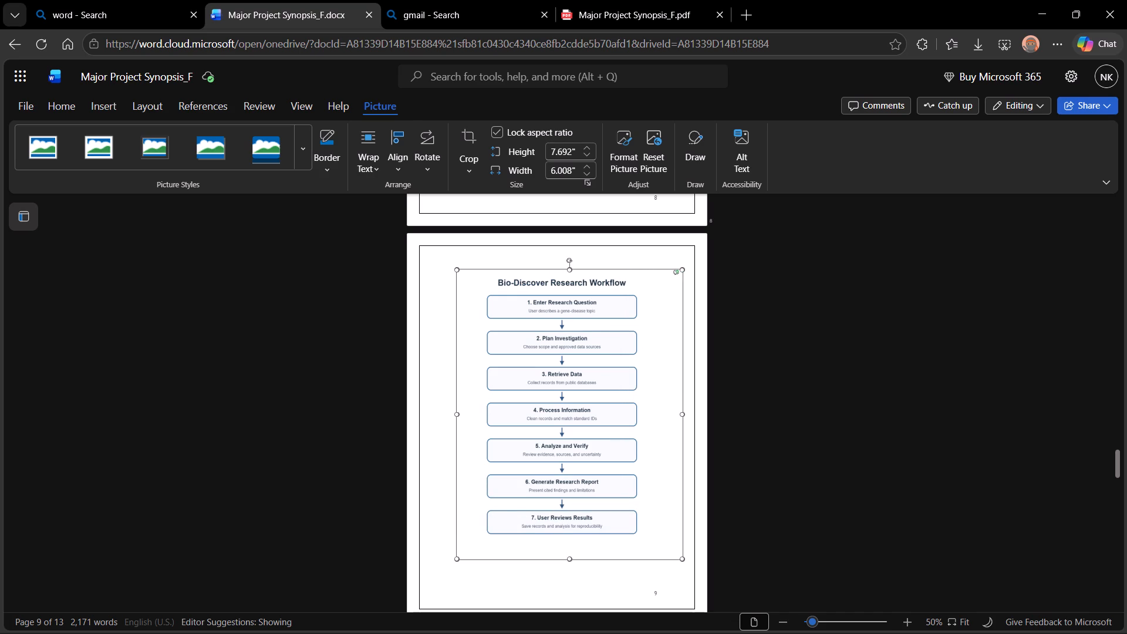
pyautogui.moveTo(546, 557); pyautogui.dragTo(505, 521)
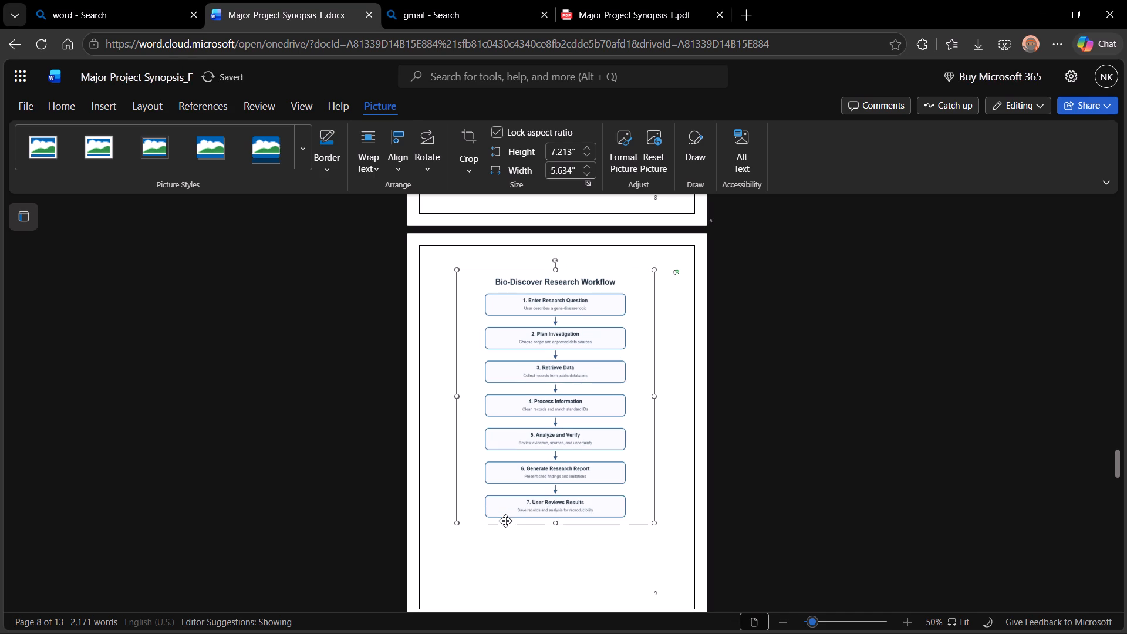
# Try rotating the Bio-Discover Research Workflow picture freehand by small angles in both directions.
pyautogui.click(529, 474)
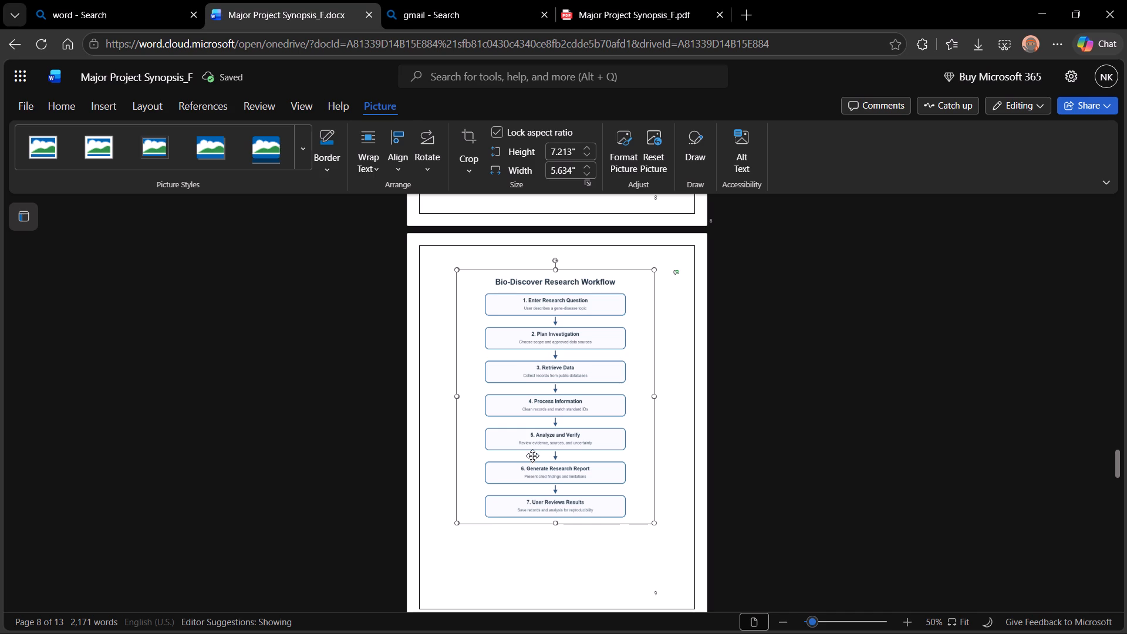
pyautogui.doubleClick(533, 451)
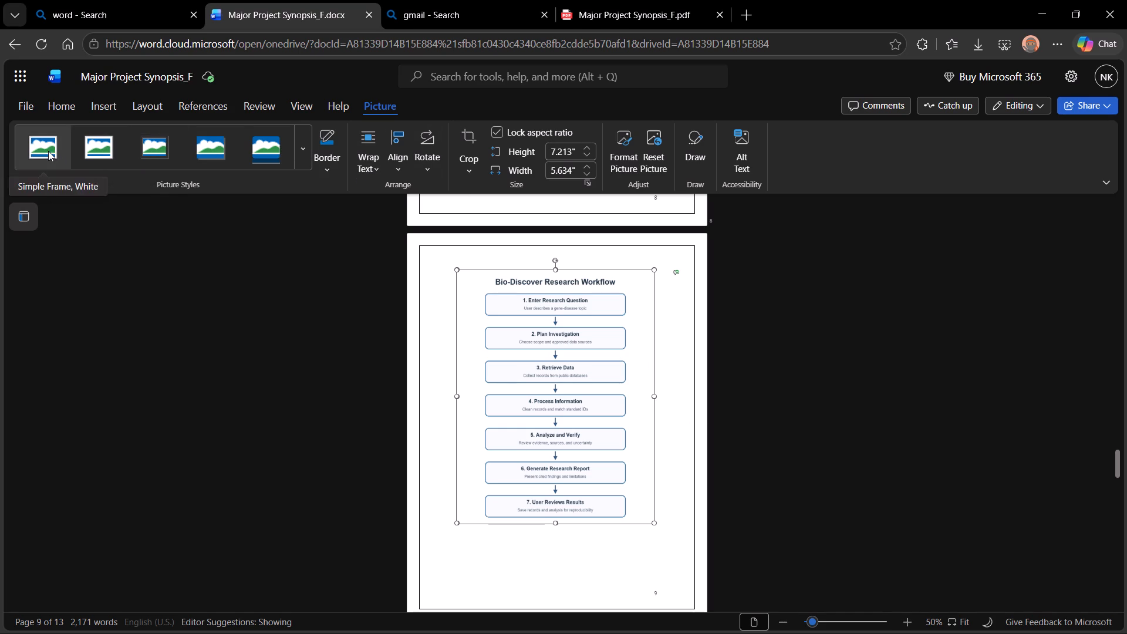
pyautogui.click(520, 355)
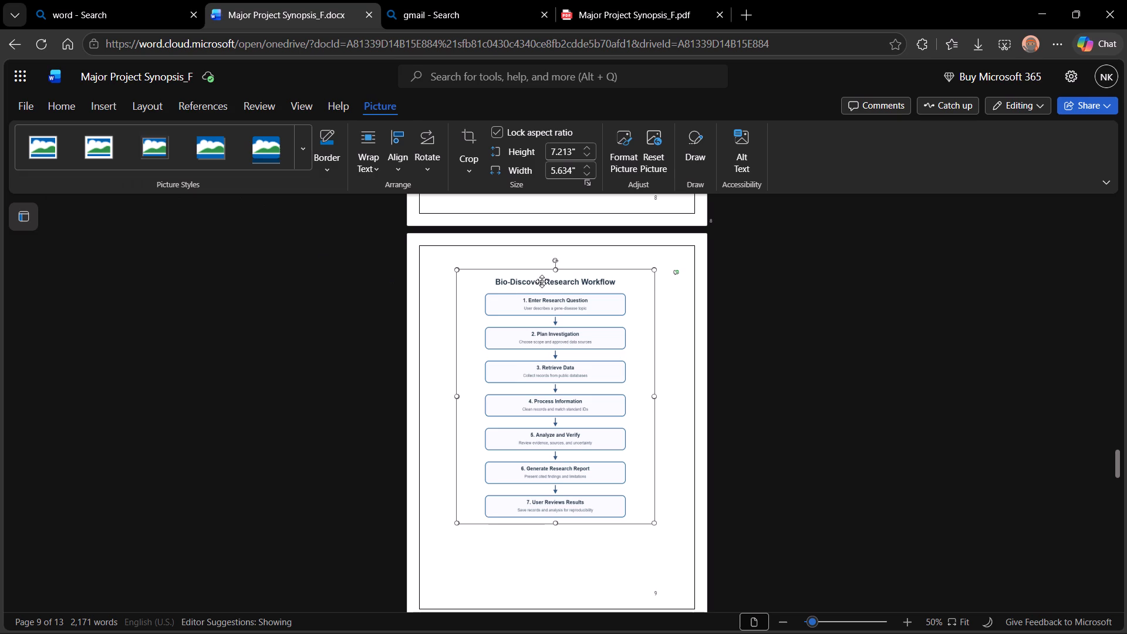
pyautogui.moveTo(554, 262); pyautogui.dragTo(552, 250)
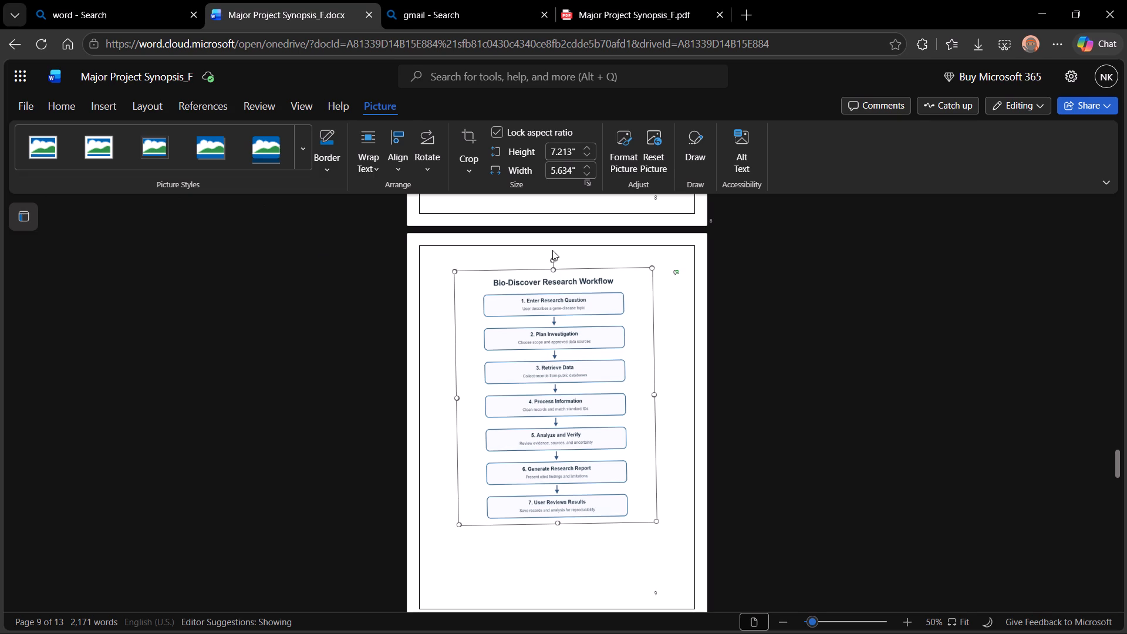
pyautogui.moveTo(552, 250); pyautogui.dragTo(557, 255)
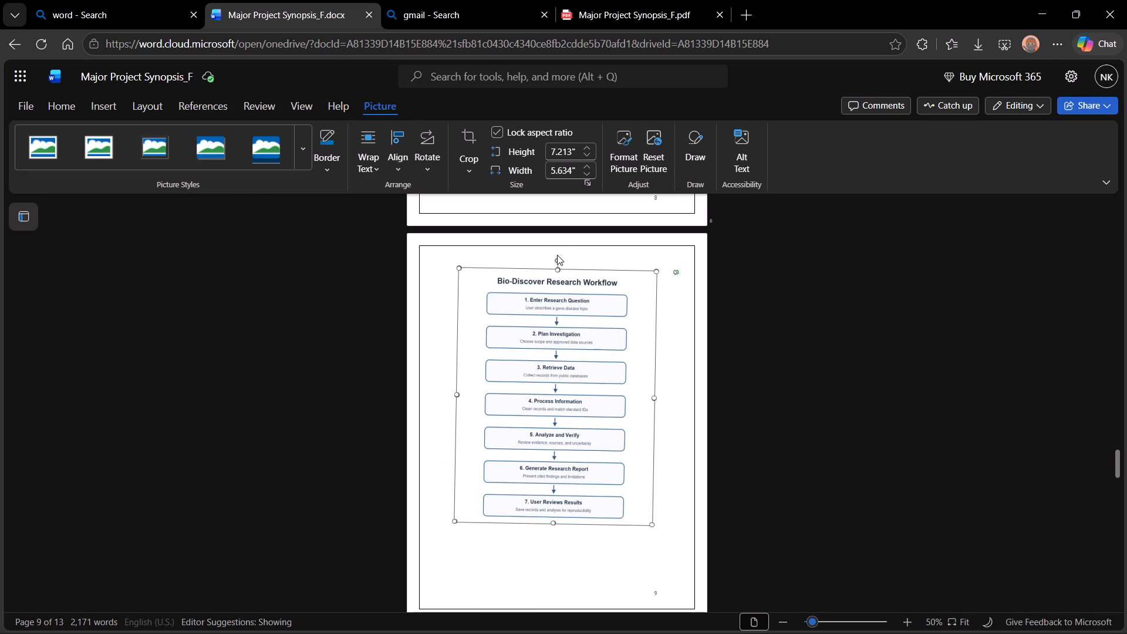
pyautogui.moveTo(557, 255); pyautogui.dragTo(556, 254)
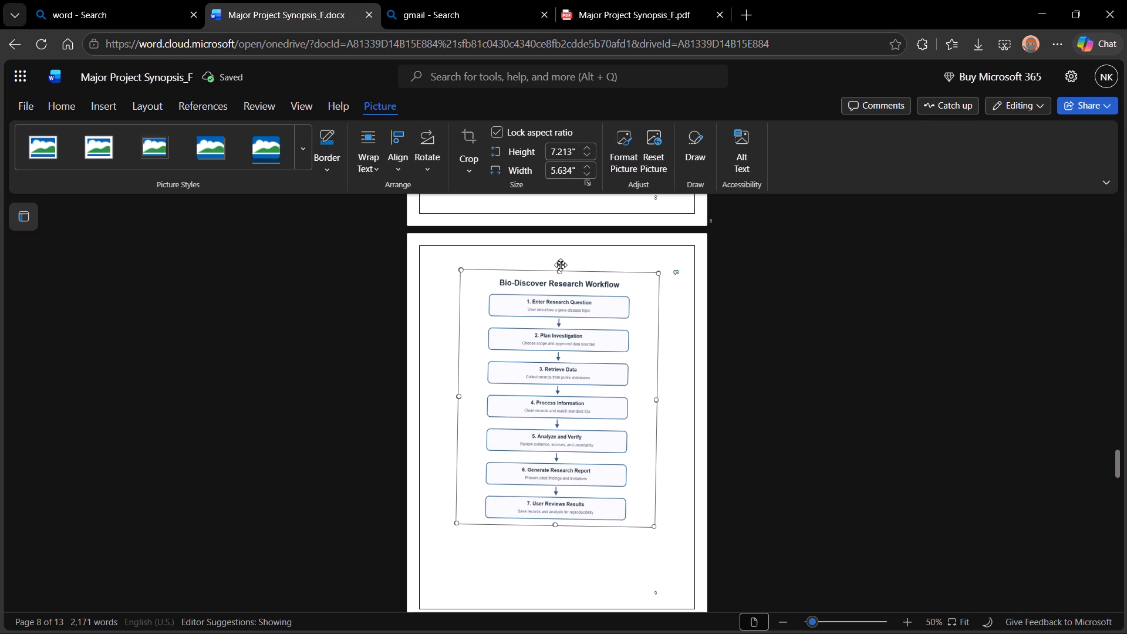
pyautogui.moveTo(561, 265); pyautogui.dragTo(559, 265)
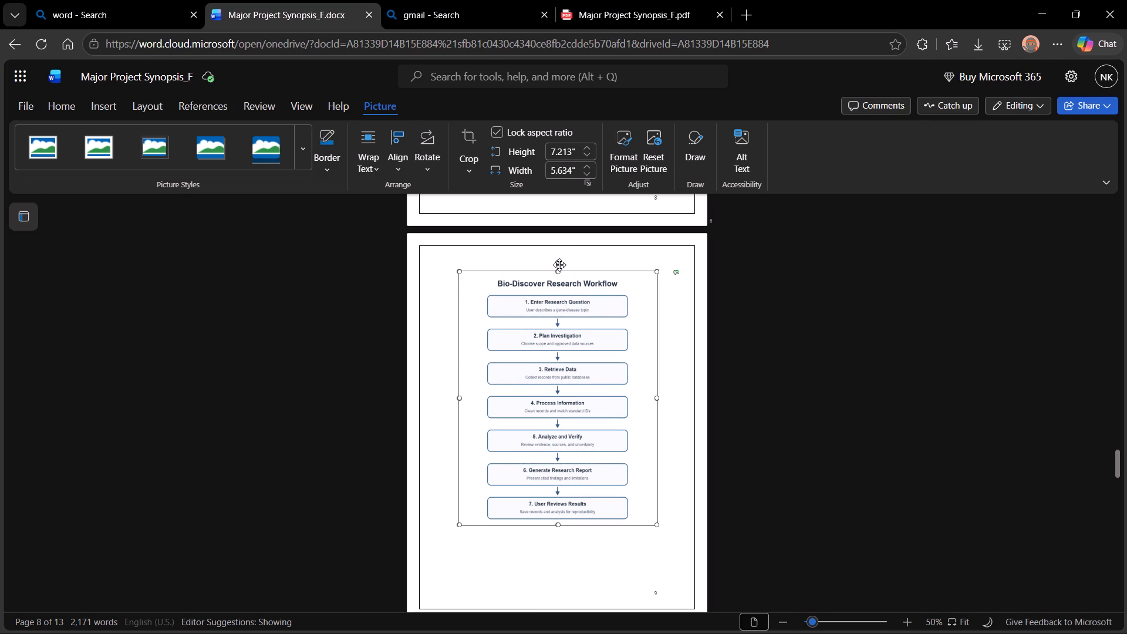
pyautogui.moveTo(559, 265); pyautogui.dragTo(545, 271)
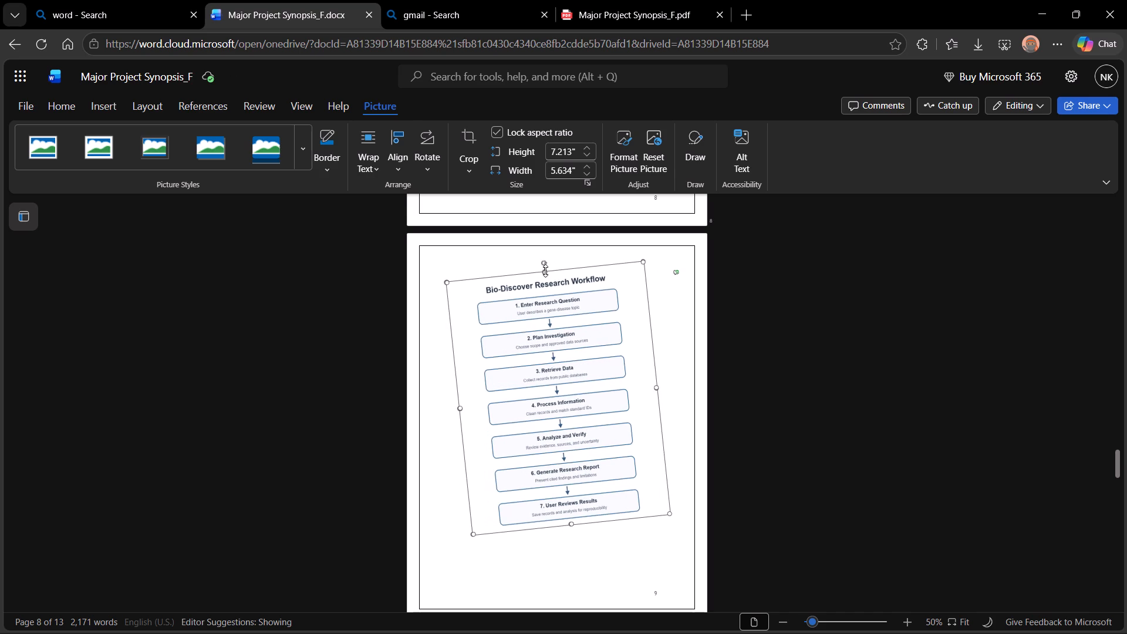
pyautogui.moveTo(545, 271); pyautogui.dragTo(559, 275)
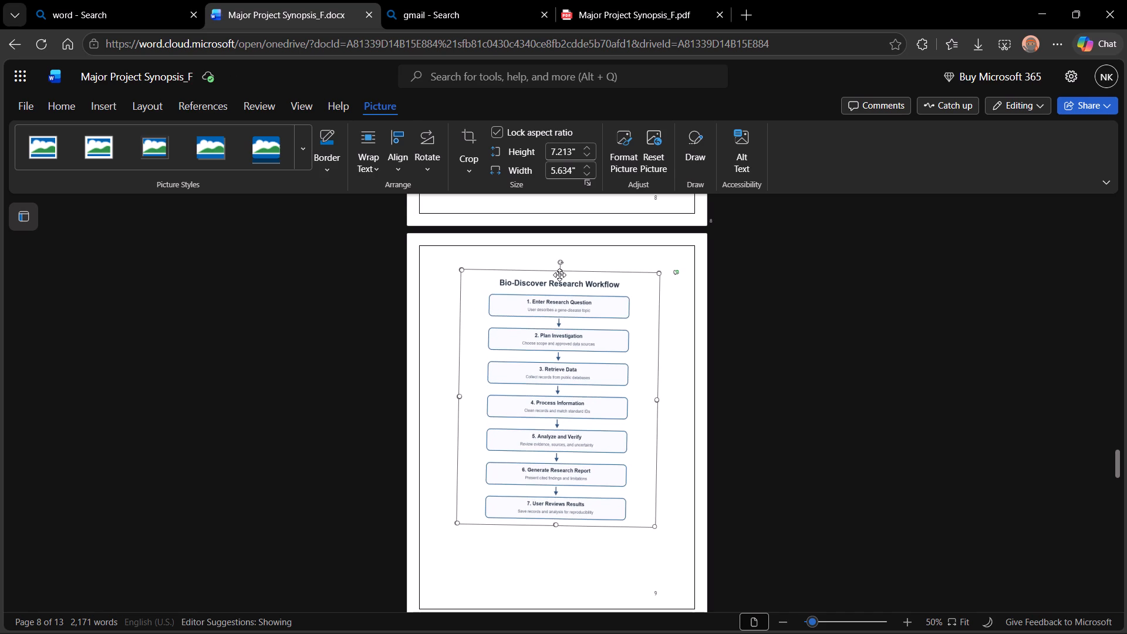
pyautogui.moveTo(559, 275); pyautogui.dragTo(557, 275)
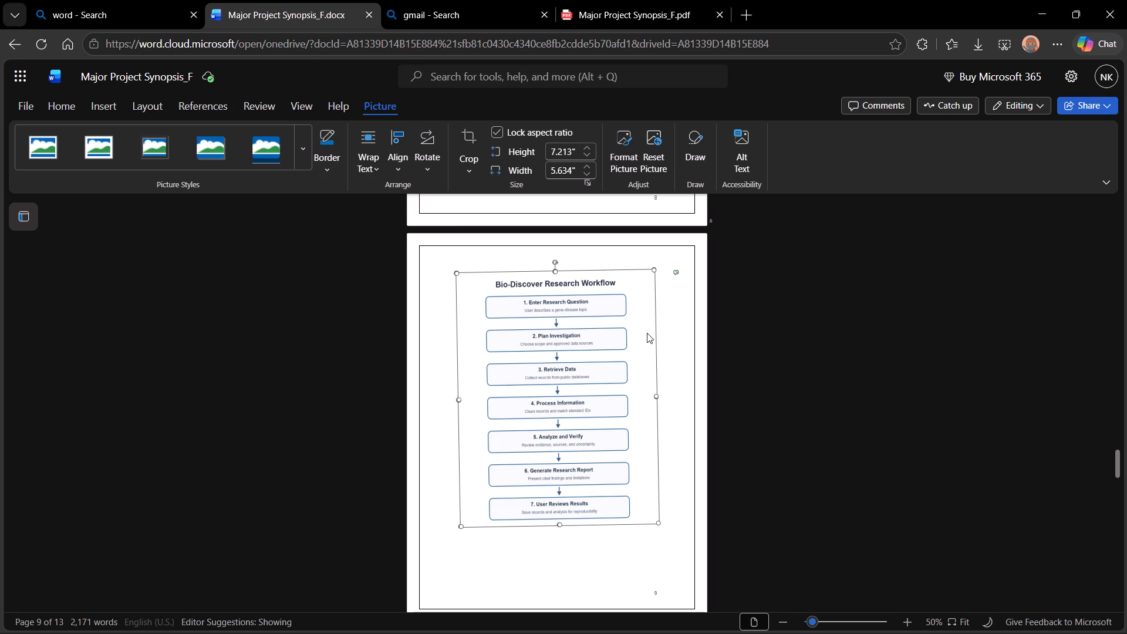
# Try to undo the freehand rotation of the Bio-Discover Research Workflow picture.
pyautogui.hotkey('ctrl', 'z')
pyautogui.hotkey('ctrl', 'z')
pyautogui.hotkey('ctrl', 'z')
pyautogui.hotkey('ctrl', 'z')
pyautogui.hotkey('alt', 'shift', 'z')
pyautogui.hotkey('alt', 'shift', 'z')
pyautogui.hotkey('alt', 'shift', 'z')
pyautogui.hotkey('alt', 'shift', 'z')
# Rotate the Bio-Discover Research Workflow picture on page 9 freehand until it stands upright.
pyautogui.click(589, 349)
pyautogui.click(554, 267)
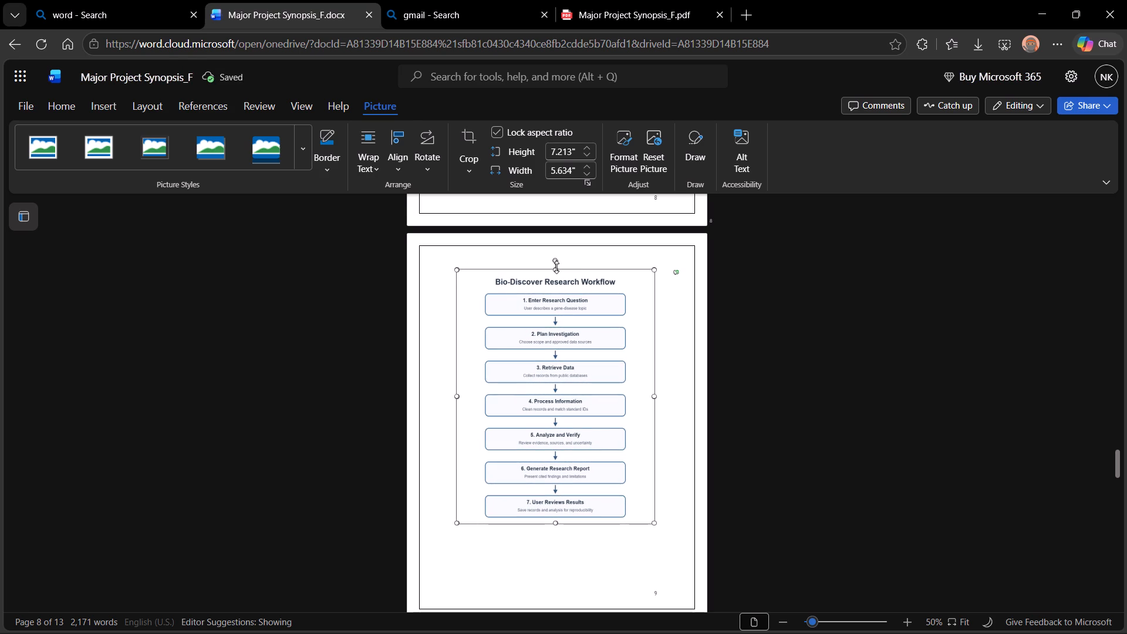
pyautogui.click(556, 267)
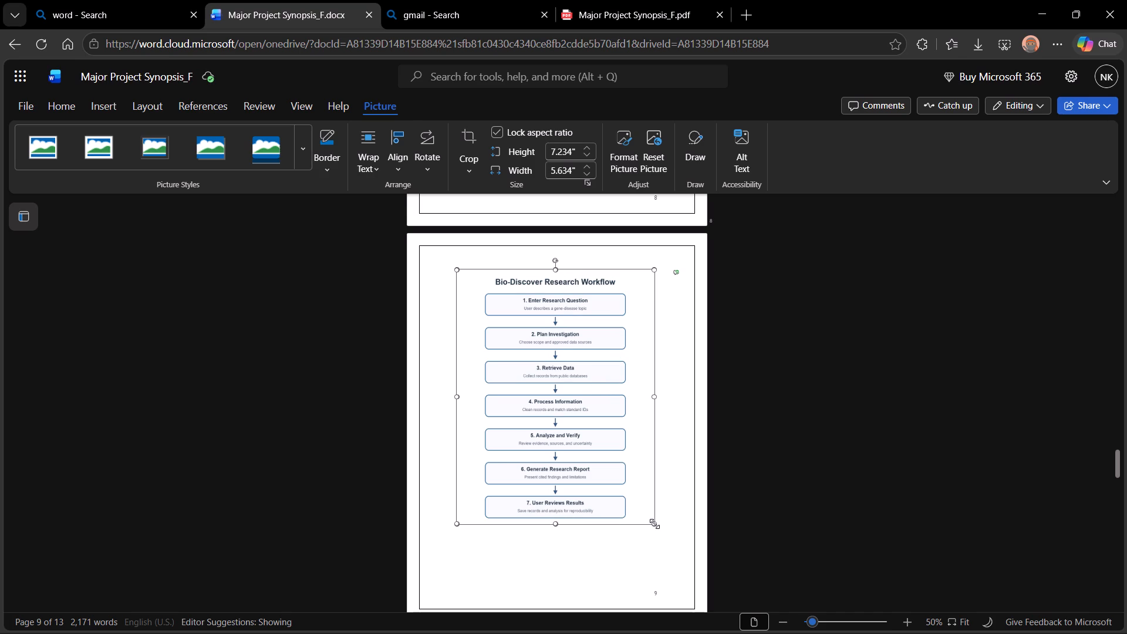
# Enlarge the workflow picture on page 9 proportionally to about 6.03" wide and 7.74" high.
pyautogui.moveTo(654, 524); pyautogui.dragTo(668, 535)
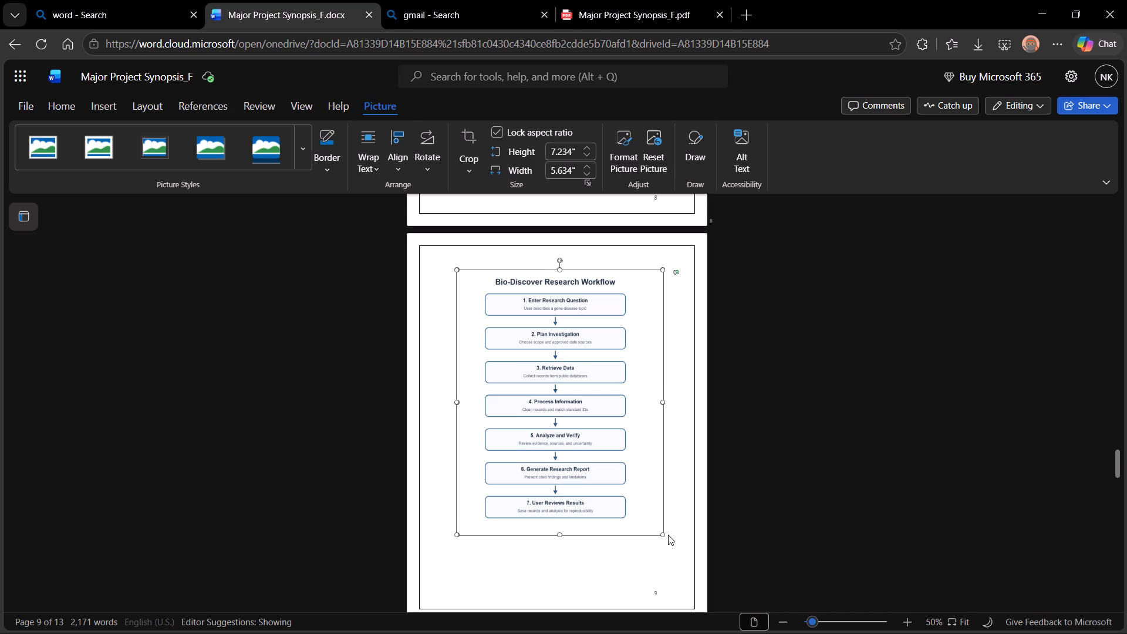
pyautogui.moveTo(668, 535); pyautogui.dragTo(670, 568)
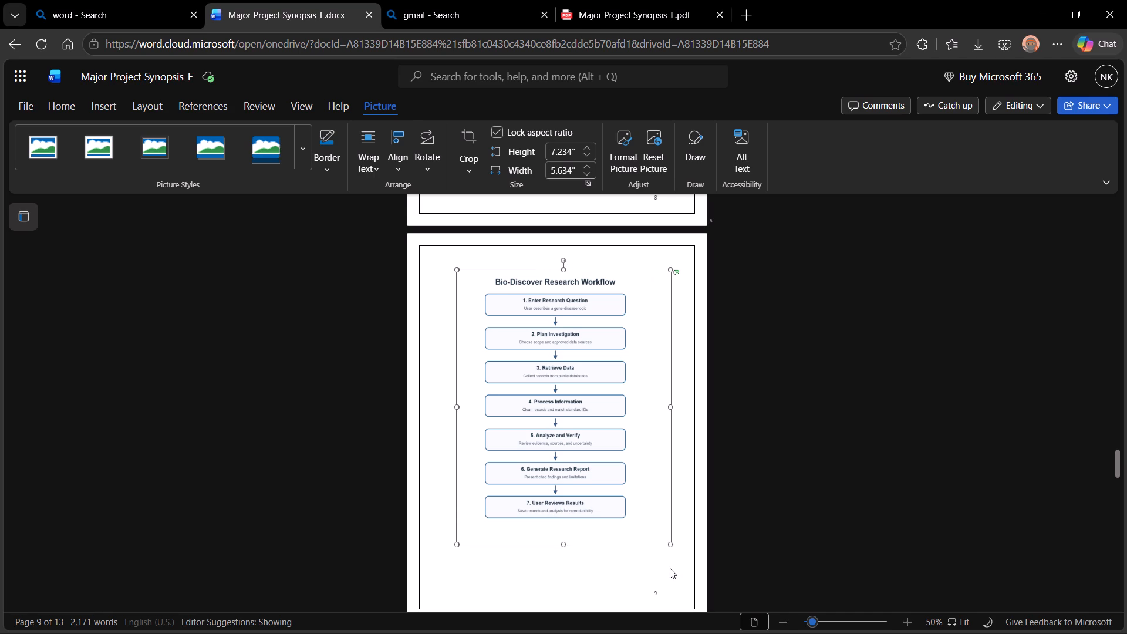
pyautogui.moveTo(670, 568); pyautogui.dragTo(669, 568)
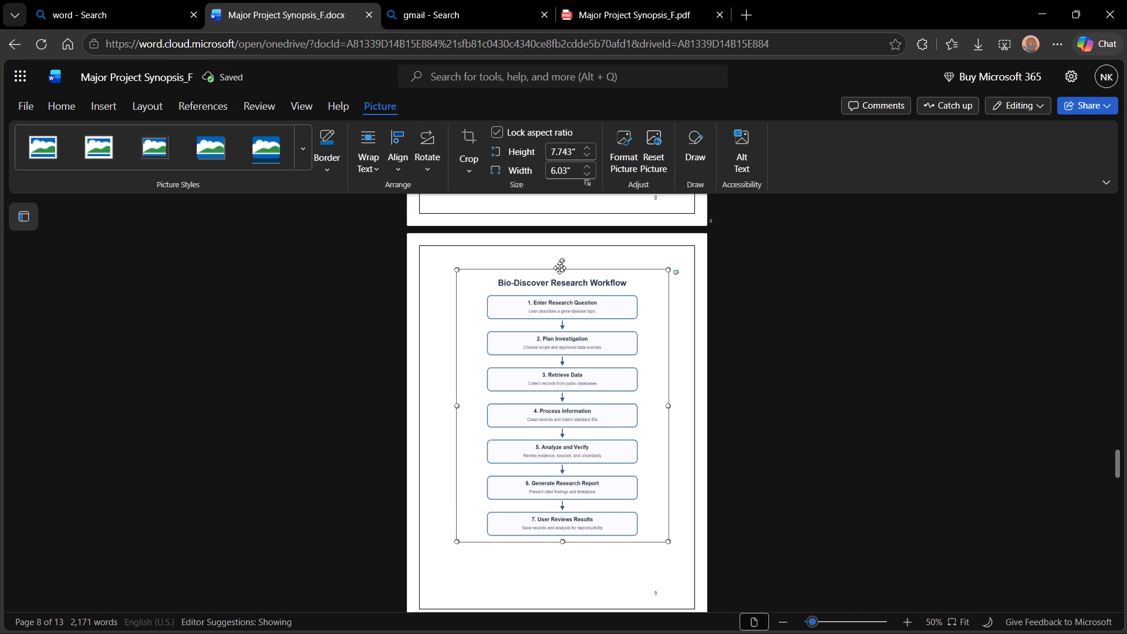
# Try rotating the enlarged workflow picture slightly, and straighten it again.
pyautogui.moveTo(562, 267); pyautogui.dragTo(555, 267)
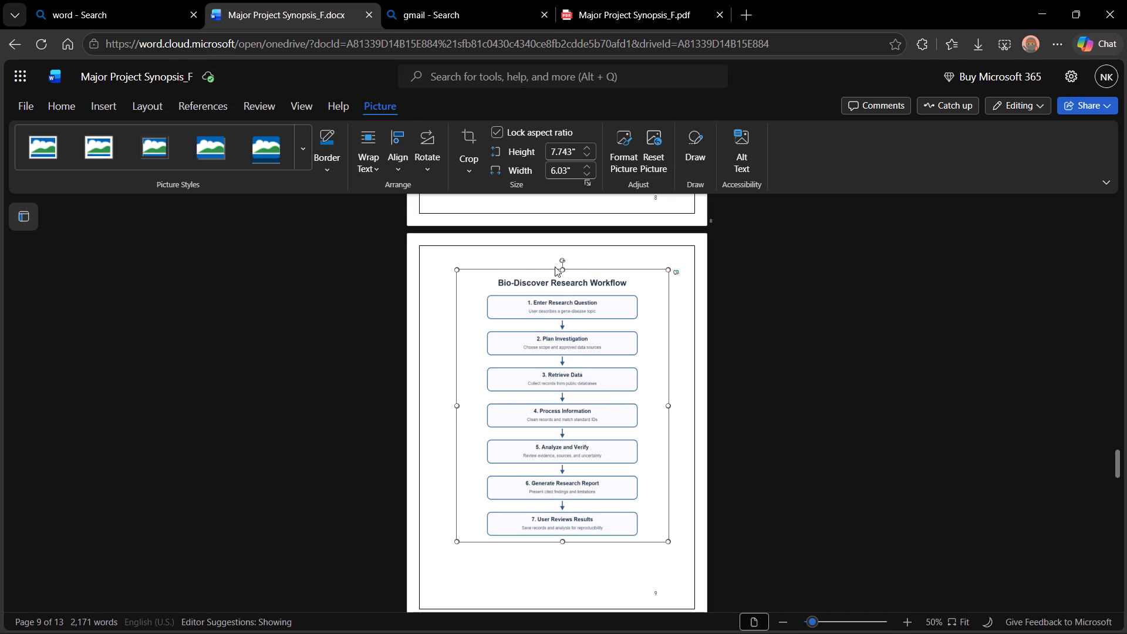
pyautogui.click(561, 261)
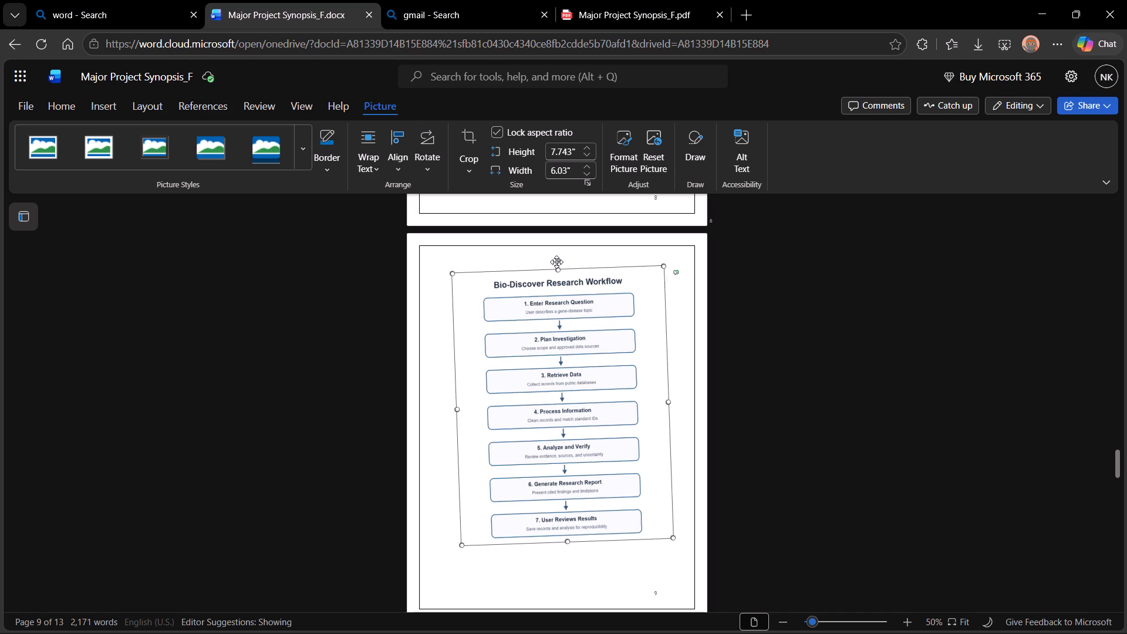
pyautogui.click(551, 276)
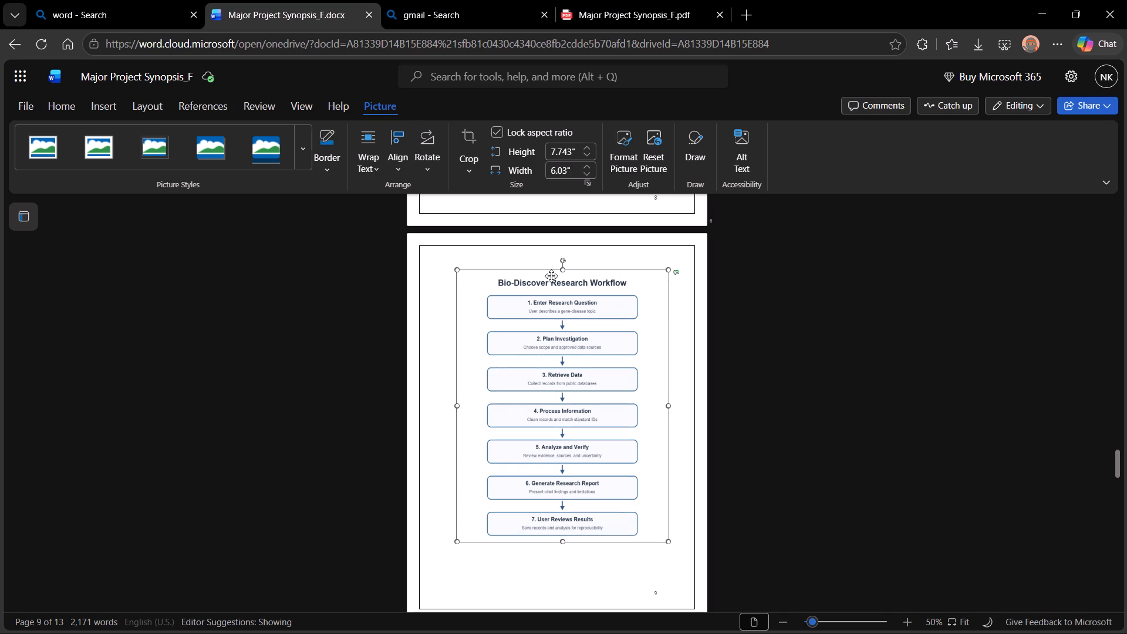
# Narrow the workflow picture on page 9 at its 7.74" height so it spans the text width between the margins.
pyautogui.moveTo(505, 329); pyautogui.dragTo(465, 329)
pyautogui.moveTo(457, 406); pyautogui.dragTo(445, 404)
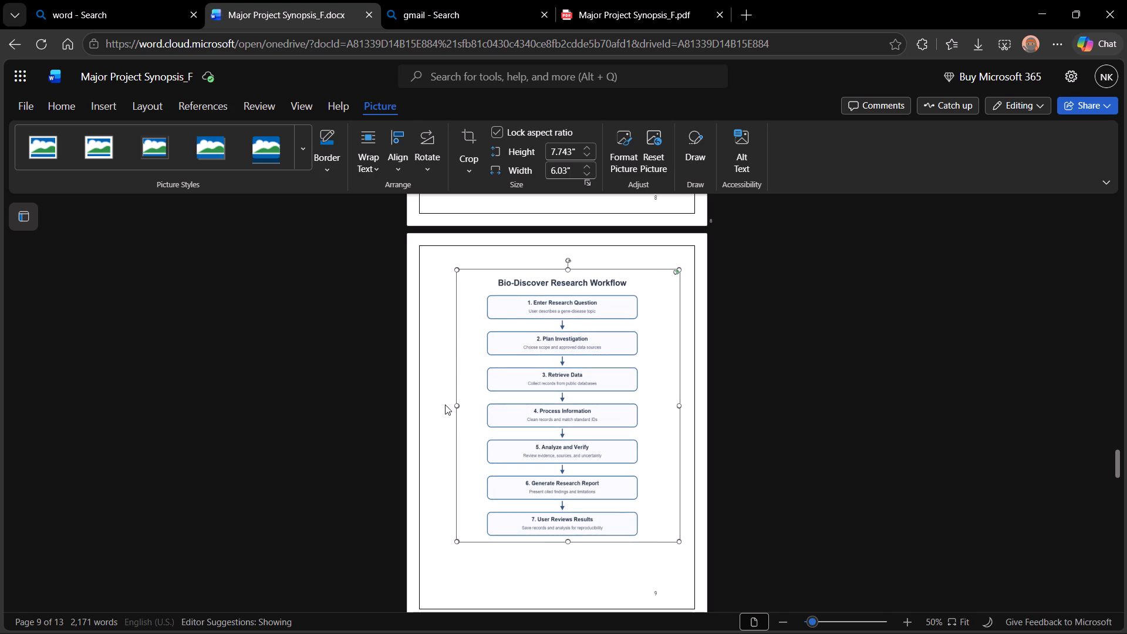
pyautogui.moveTo(445, 404); pyautogui.dragTo(475, 403)
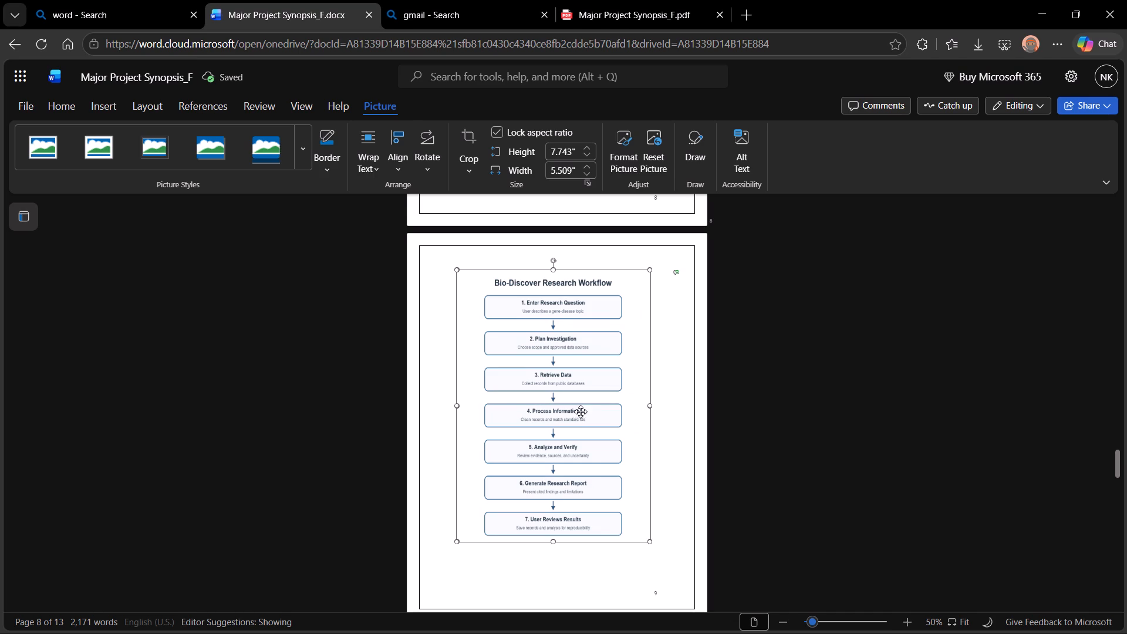
pyautogui.moveTo(651, 404); pyautogui.dragTo(659, 404)
pyautogui.click(659, 404)
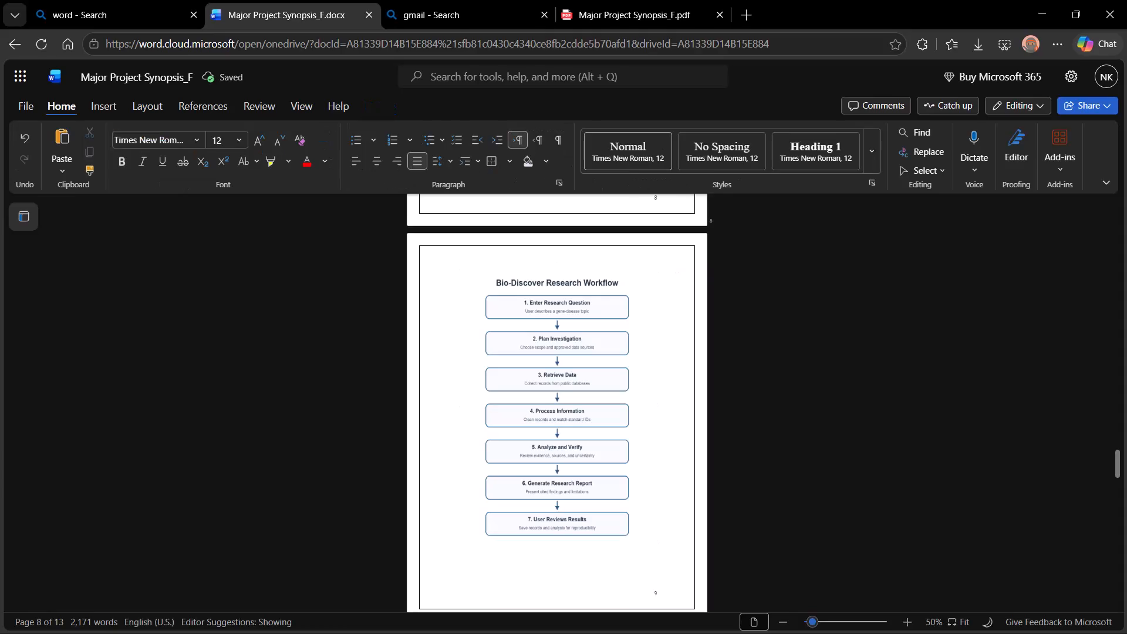
# Open the print preview of the Major Project Synopsis document.
pyautogui.scroll(-1, 659, 404)
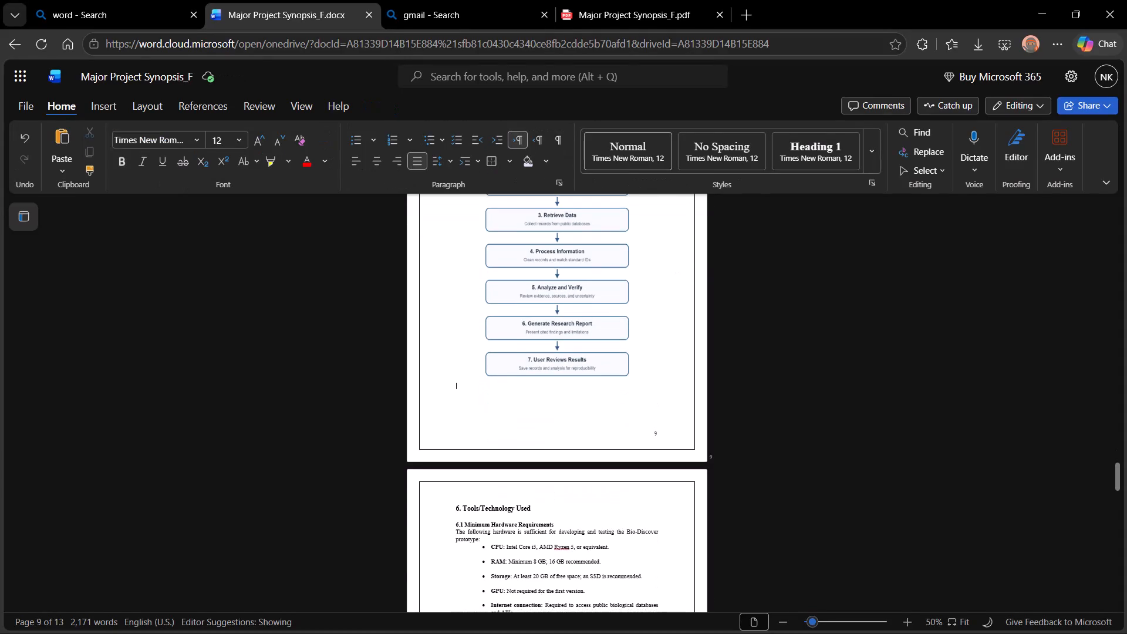
pyautogui.scroll(7, 659, 404)
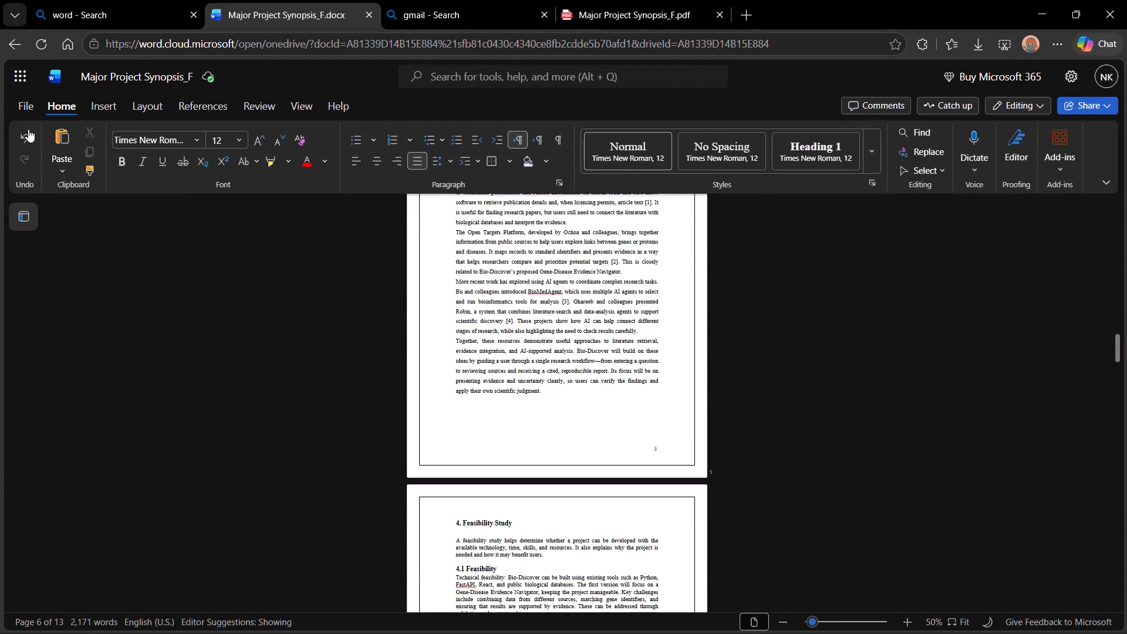
pyautogui.click(28, 112)
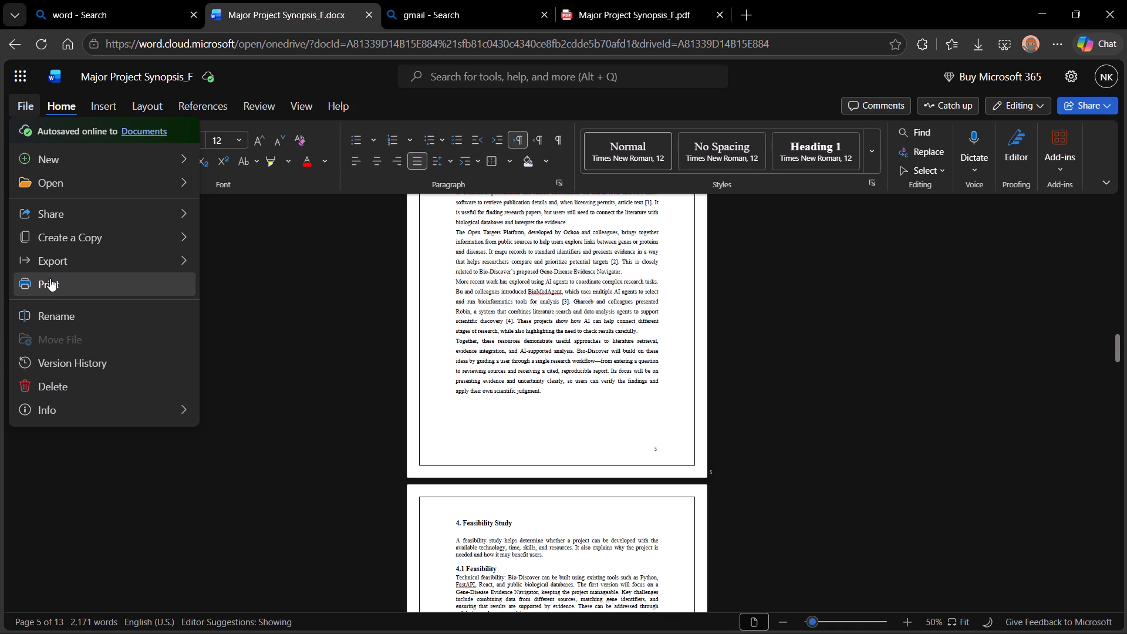
pyautogui.click(50, 278)
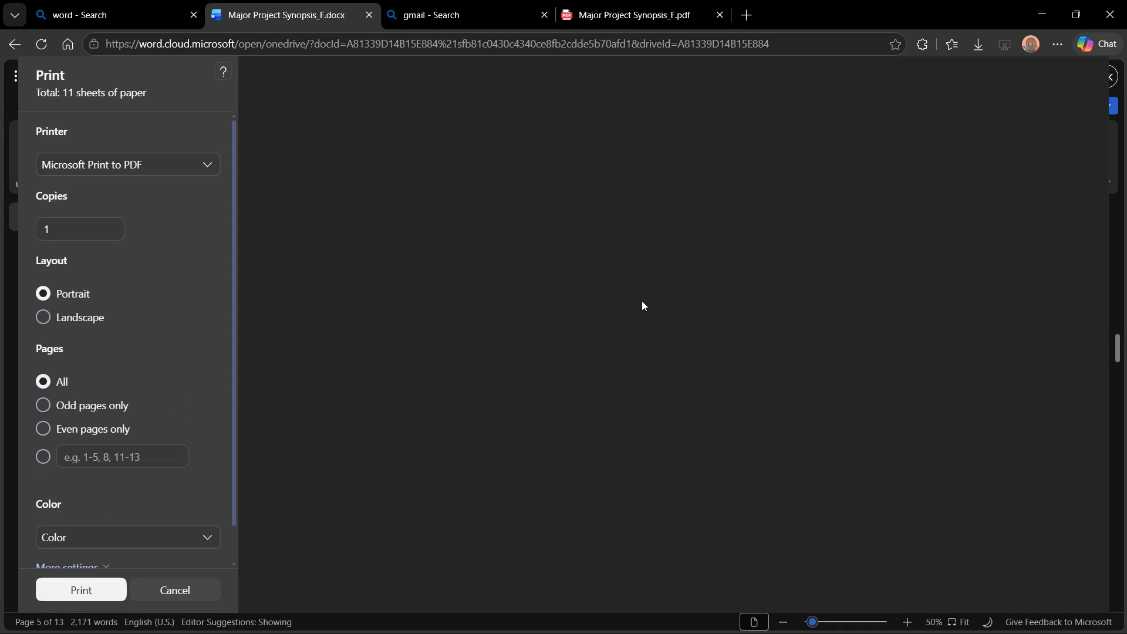
# Examine the print preview from the title page to the references, checking the size and placement of the workflow picture.
pyautogui.scroll(-4, 642, 301)
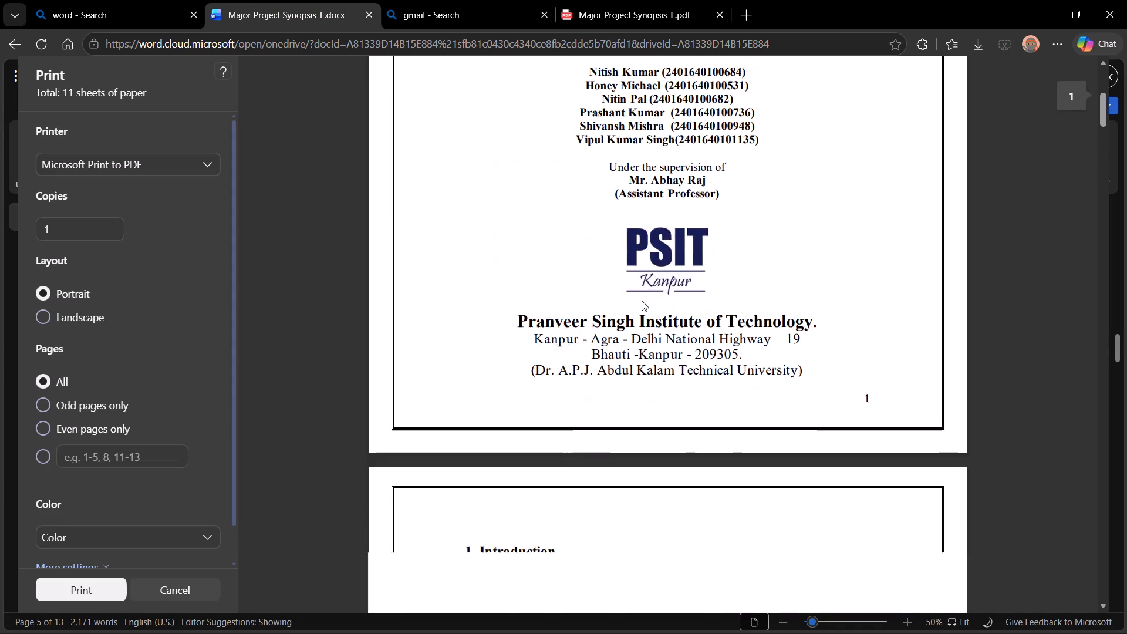
pyautogui.scroll(-9, 642, 301)
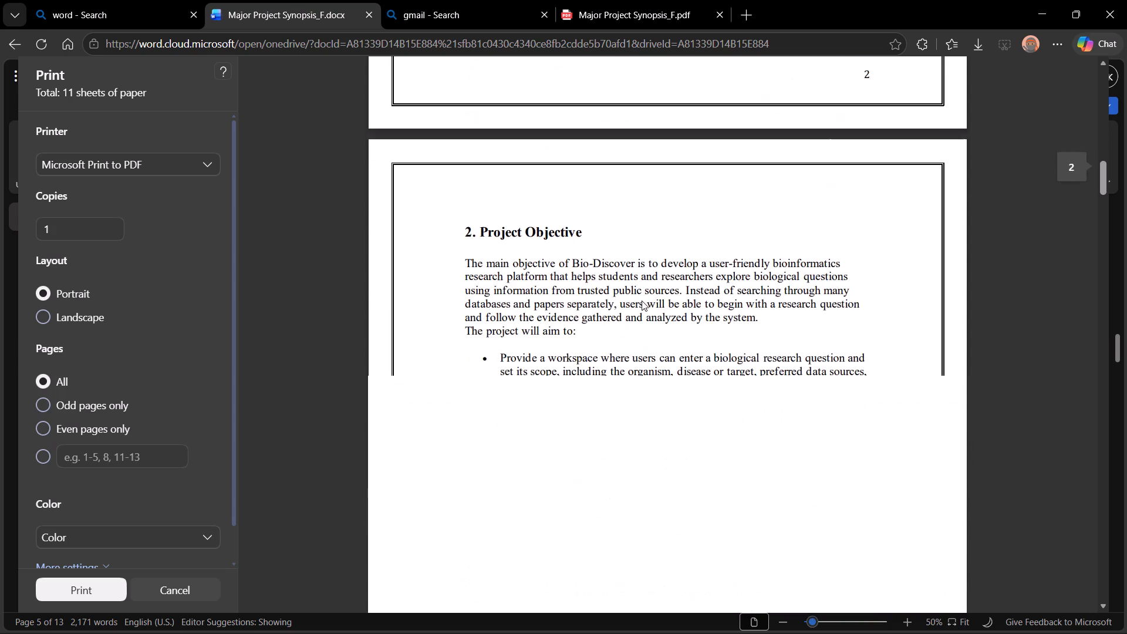
pyautogui.scroll(-14, 642, 301)
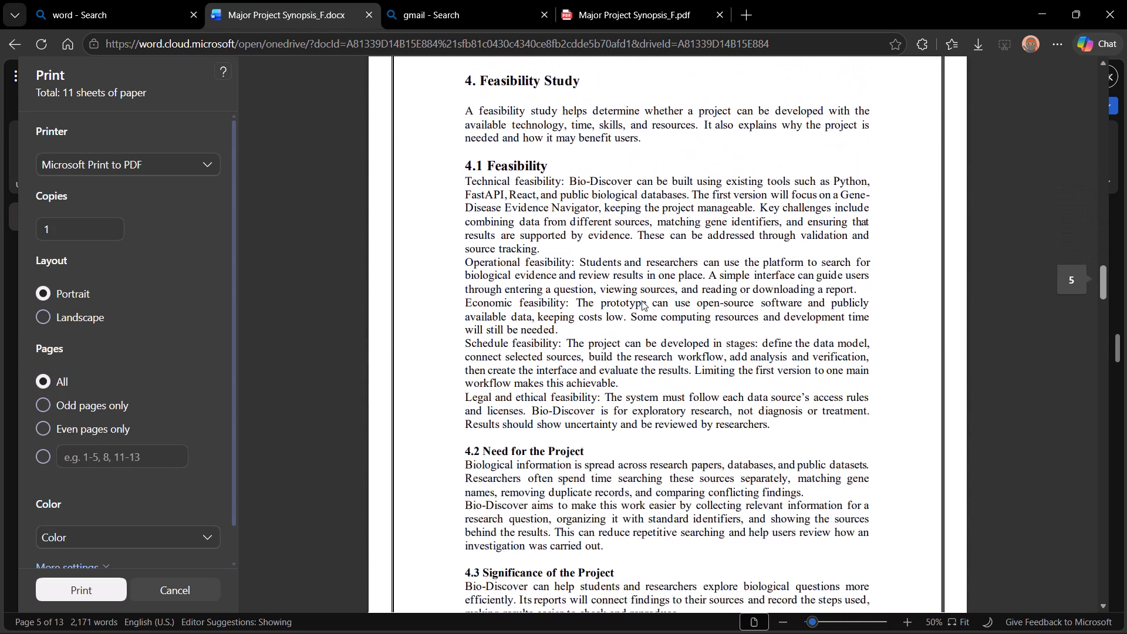
pyautogui.scroll(-11, 642, 301)
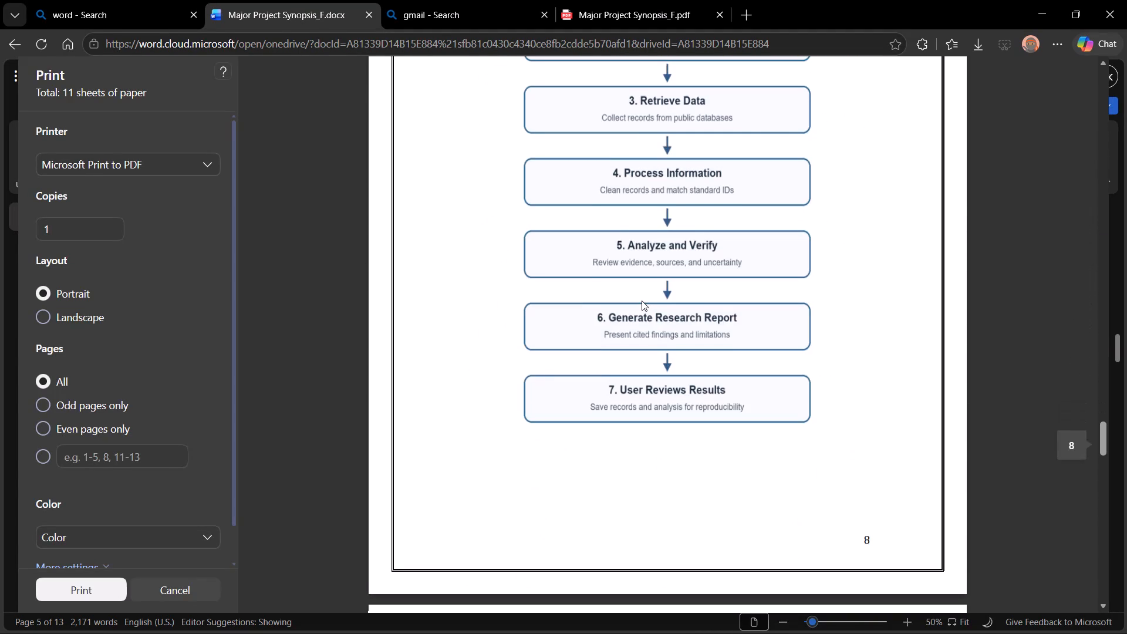
pyautogui.scroll(1, 642, 301)
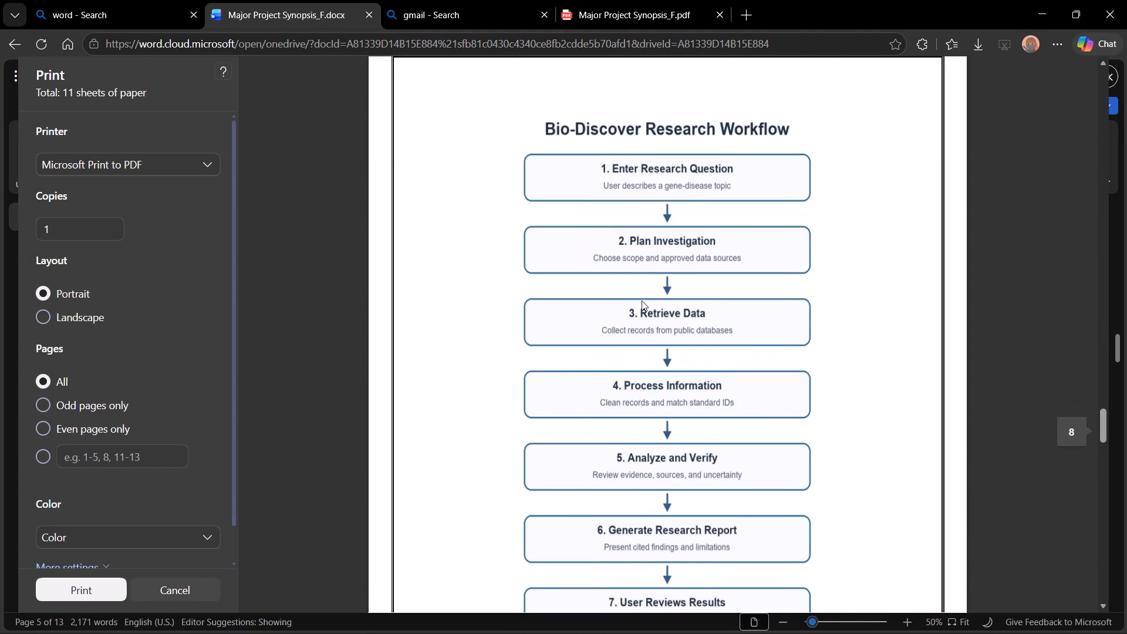
pyautogui.scroll(1, 642, 301)
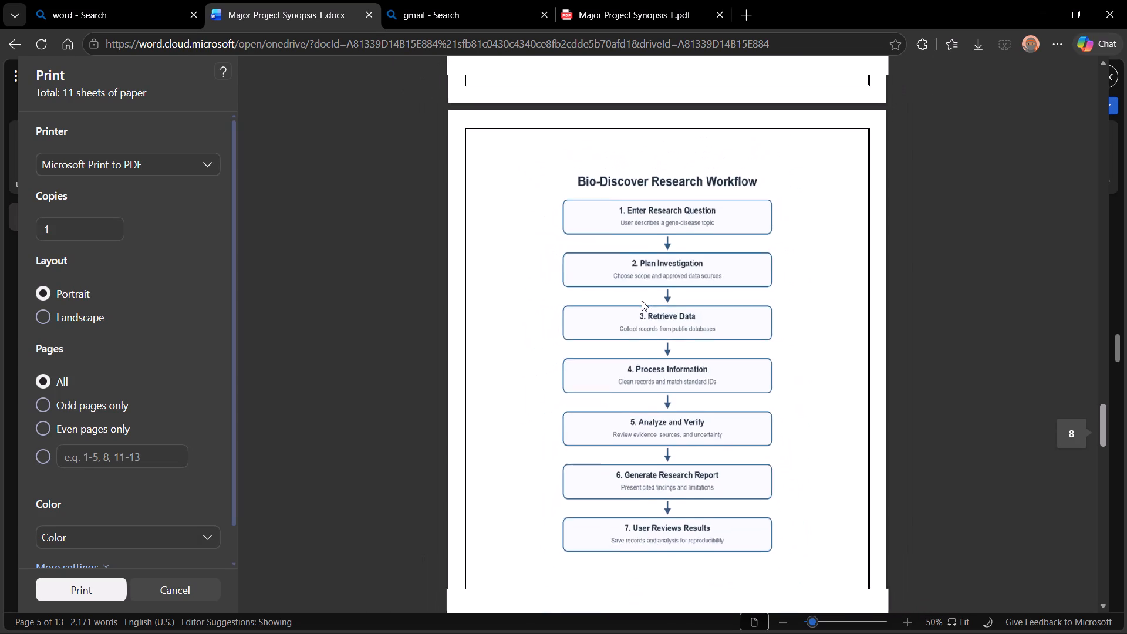
pyautogui.scroll(-15, 642, 301)
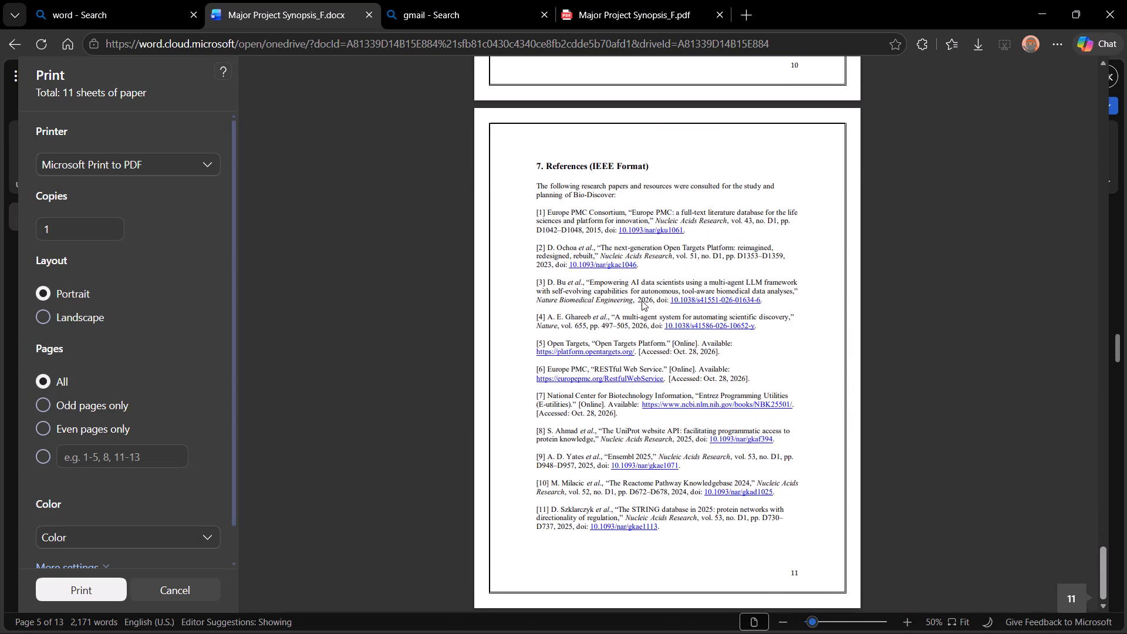
pyautogui.scroll(2, 99, 207)
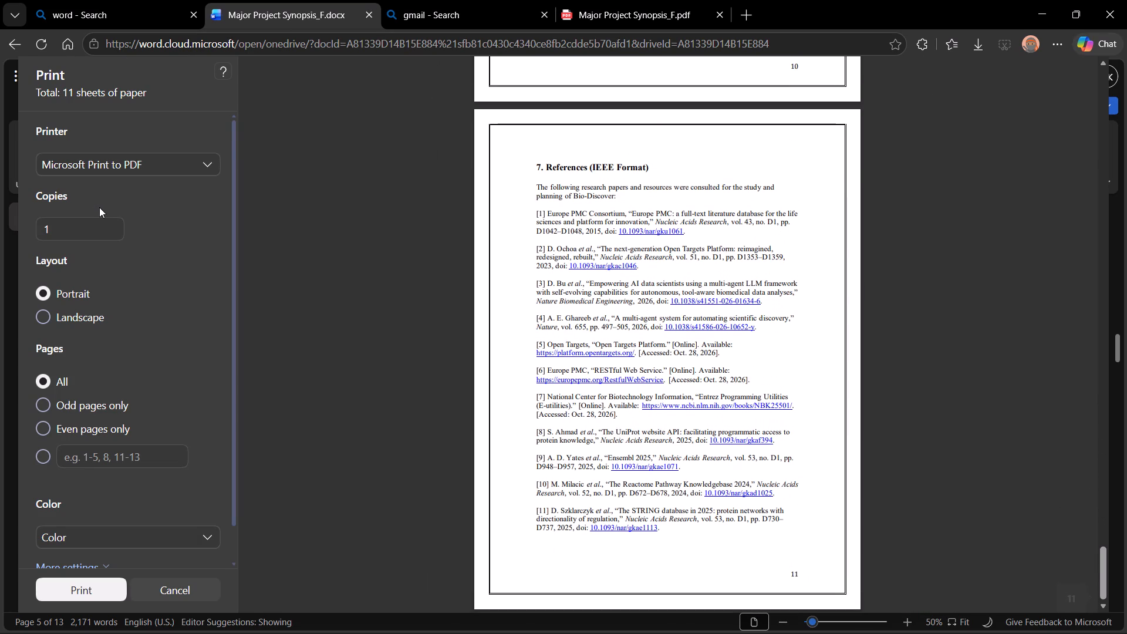
pyautogui.scroll(-3, 99, 207)
# Print all pages to PDF, replacing the existing Major Project Synopsis_F file on New Volume (D:).
pyautogui.click(72, 585)
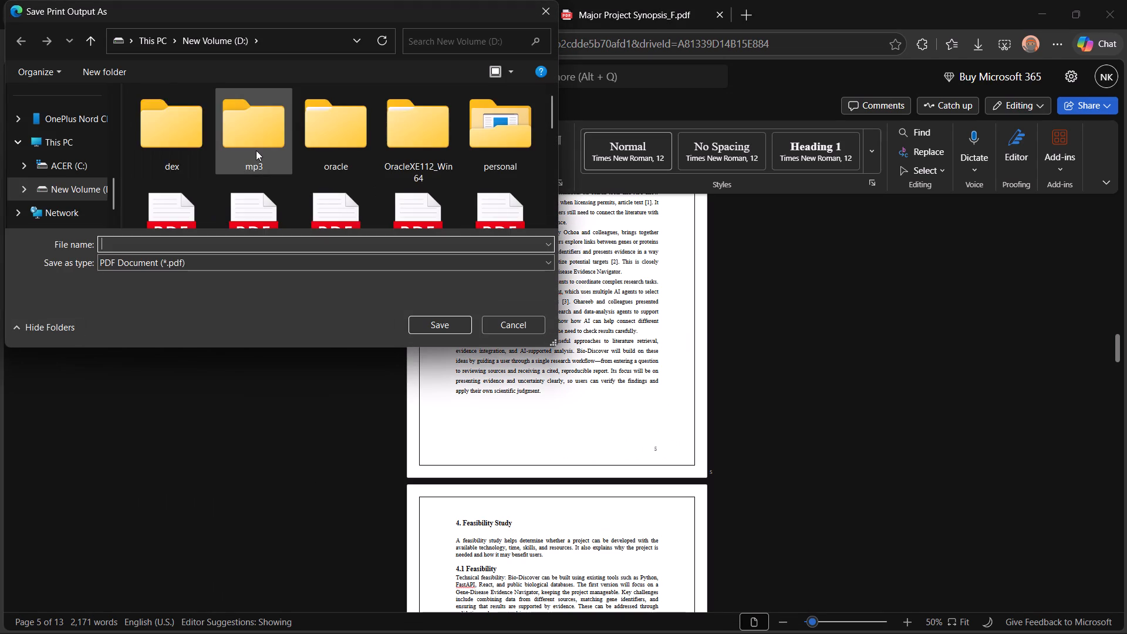
pyautogui.scroll(-3, 256, 150)
pyautogui.scroll(3, 256, 150)
pyautogui.scroll(-1, 261, 145)
pyautogui.scroll(1, 261, 145)
pyautogui.press('Down')
pyautogui.click(525, 144)
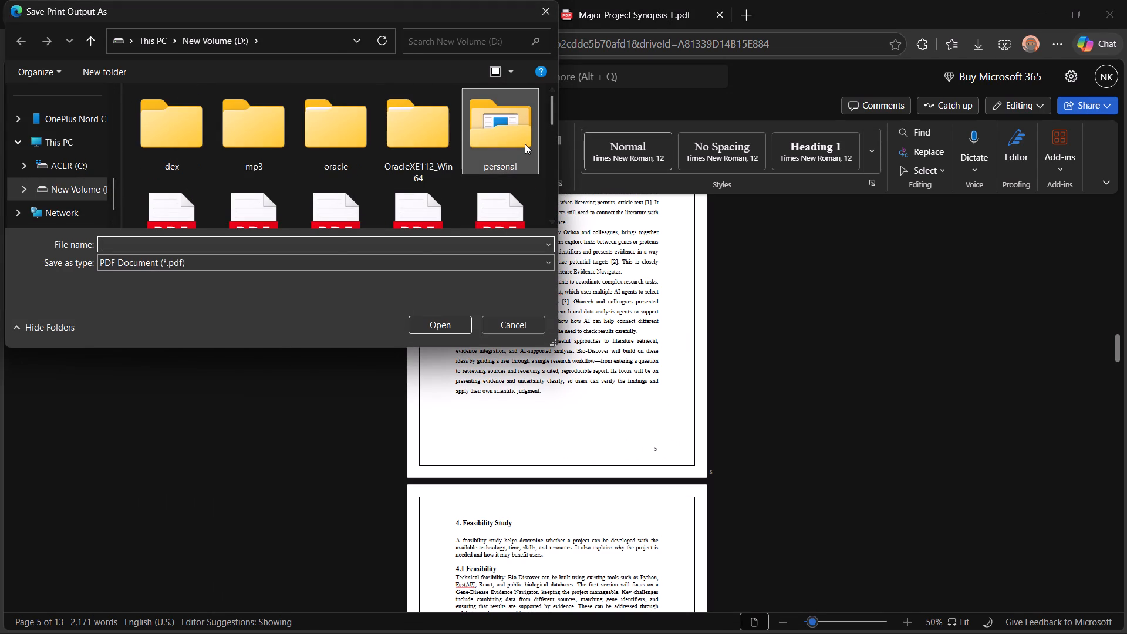
pyautogui.press('Down')
pyautogui.press('Down')
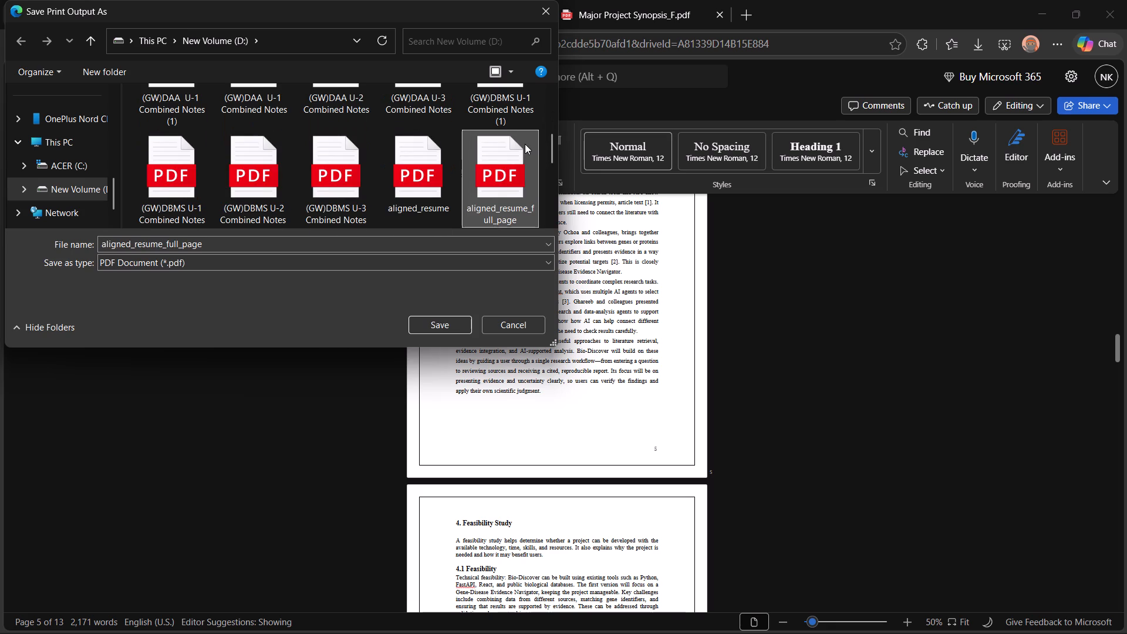
pyautogui.press('Down')
pyautogui.press('Down')
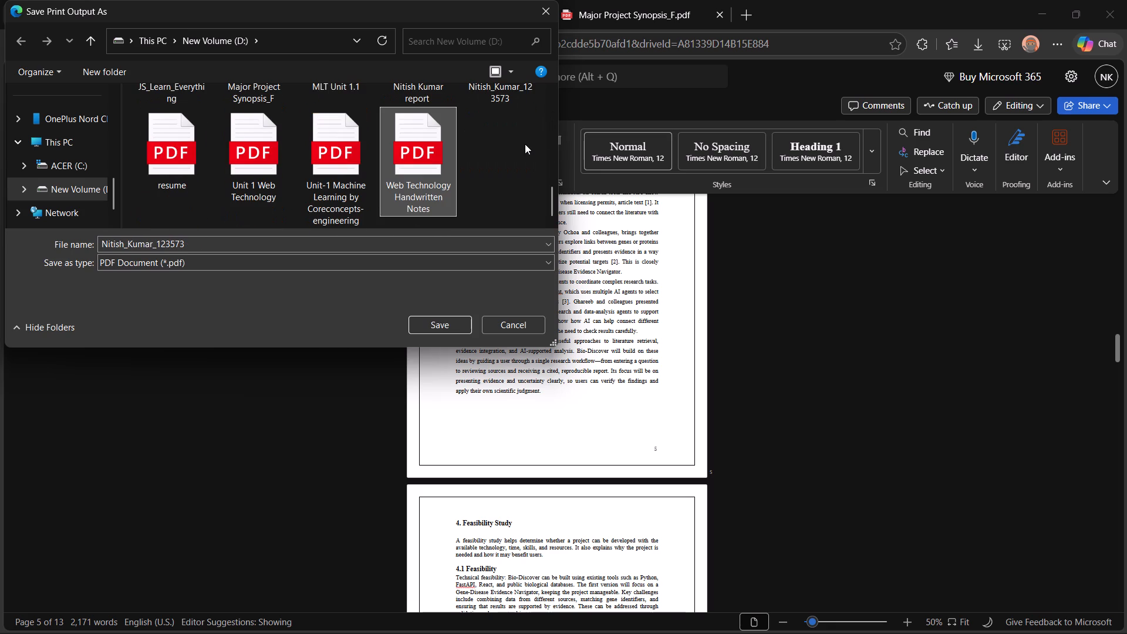
pyautogui.press('Down')
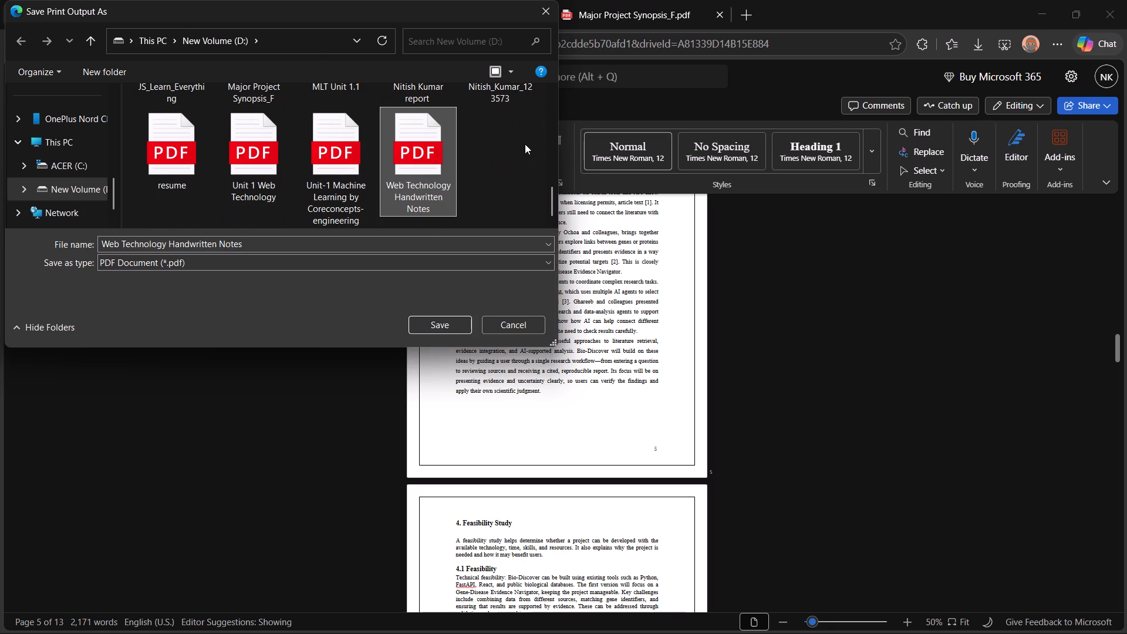
pyautogui.press('Up')
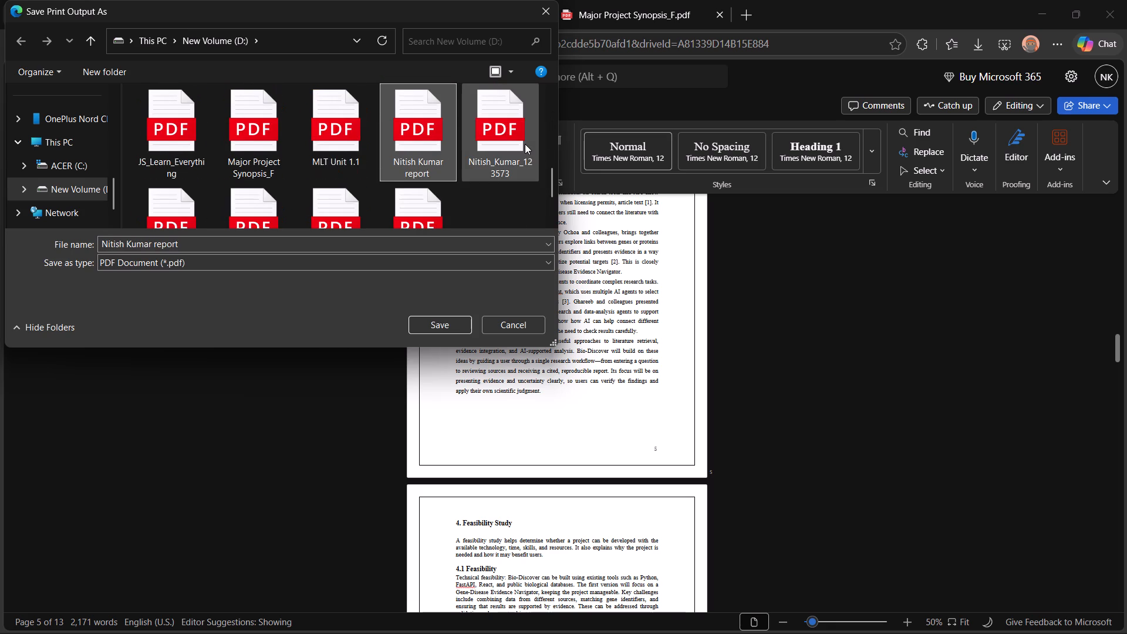
pyautogui.press('Up')
pyautogui.press('Down')
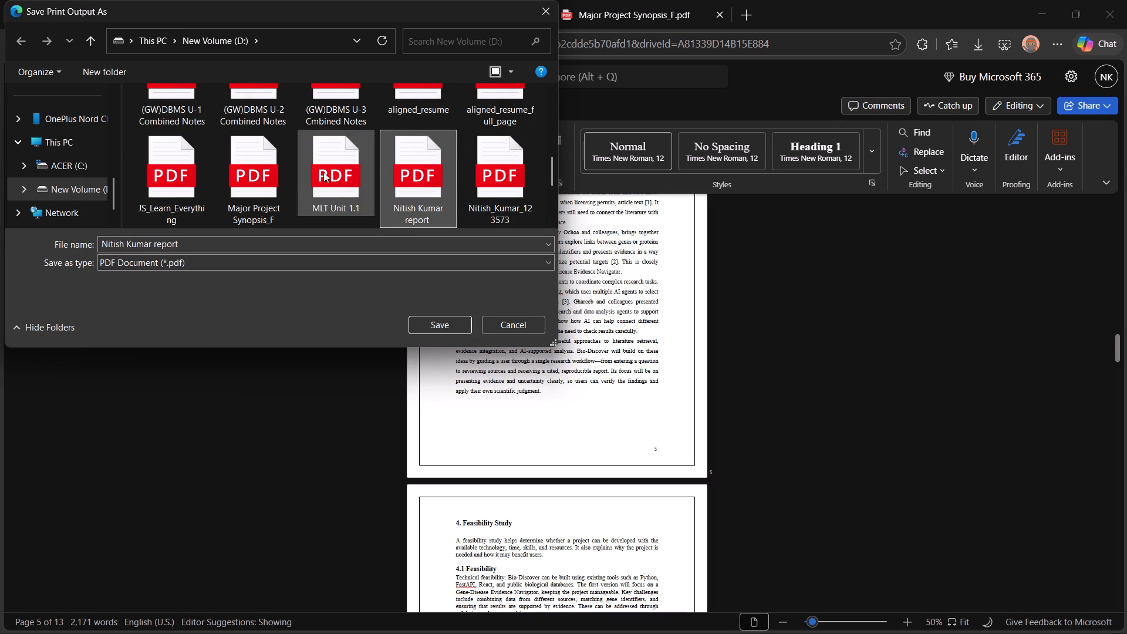
pyautogui.click(262, 174)
pyautogui.click(429, 318)
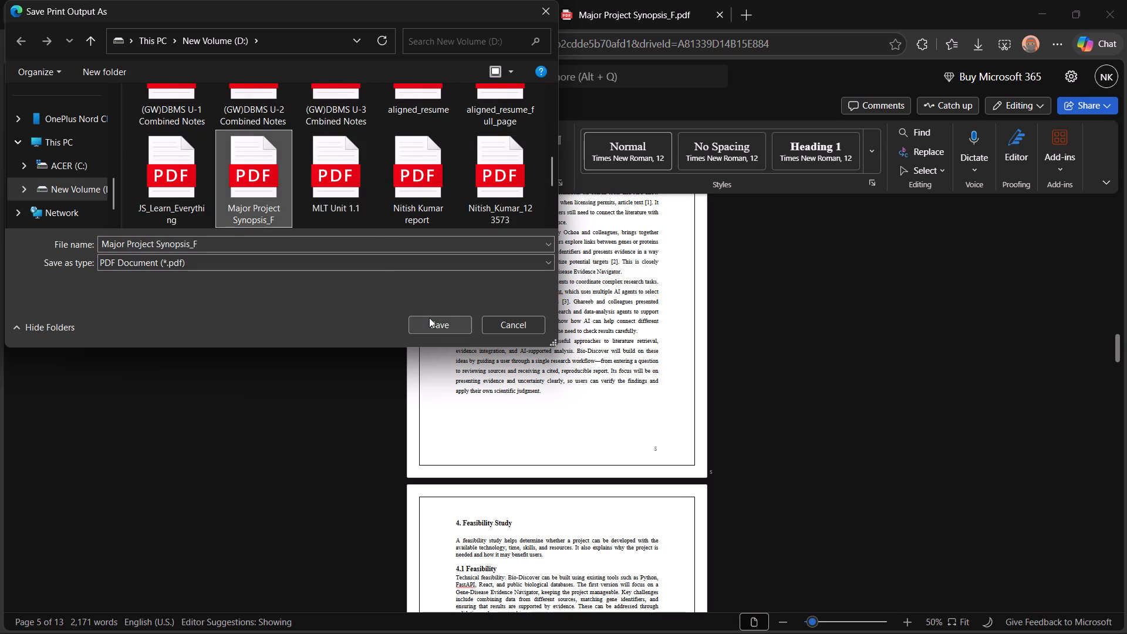
pyautogui.click(595, 334)
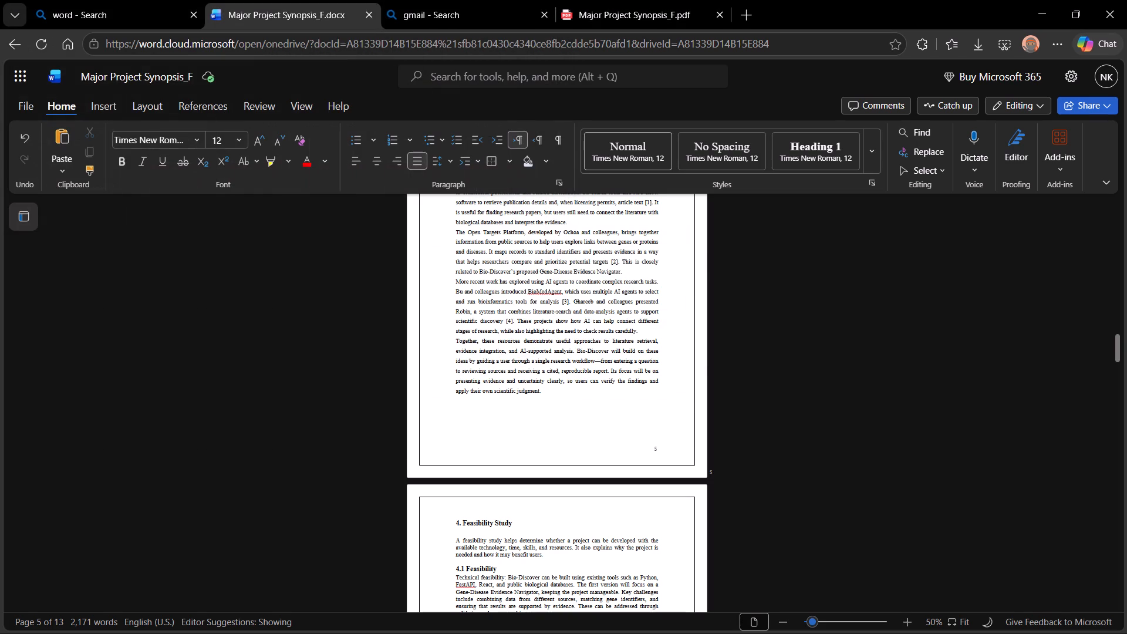